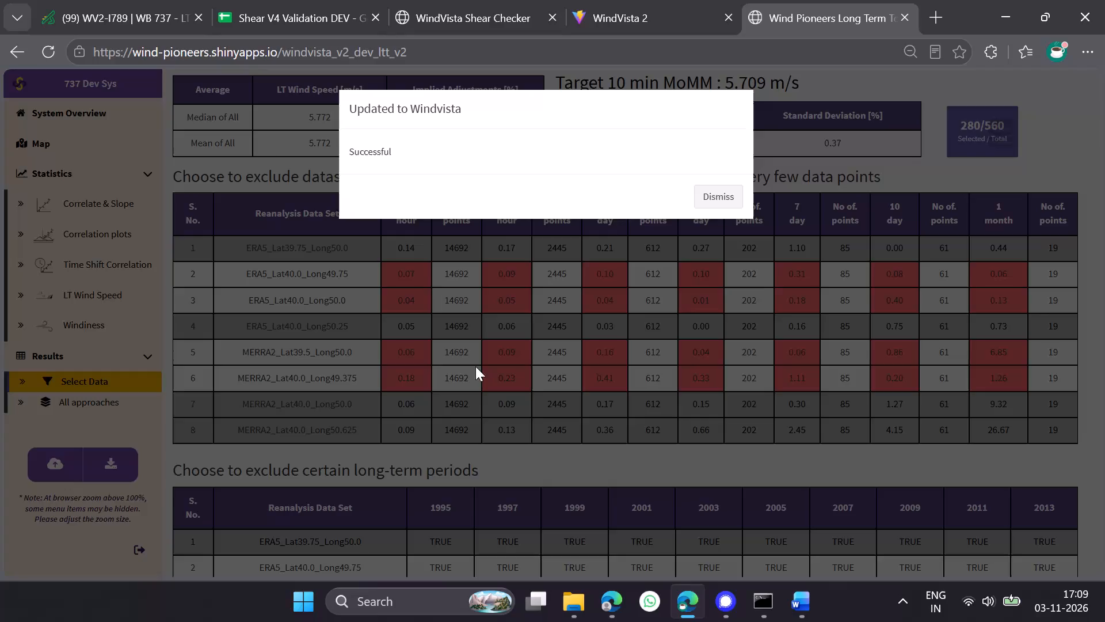
Dismiss the update notice, download the 737 Dev Sys long-term results from the LTT tool, and check the download in the WindVista 2 page.
{"action": "left_click", "coordinate": [716, 198]}
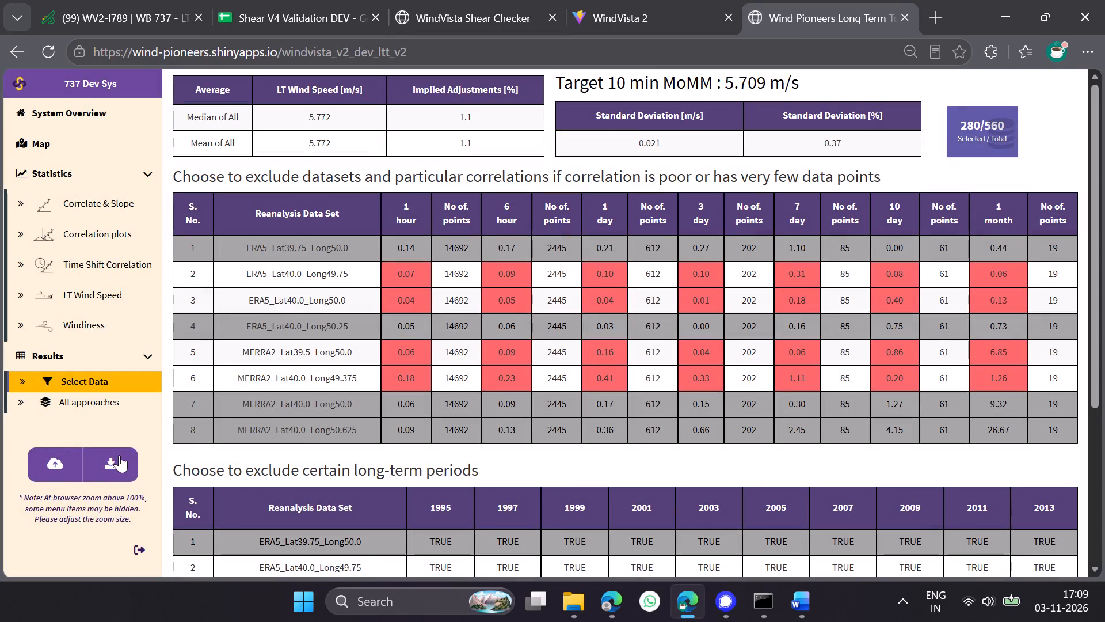
{"action": "left_click", "coordinate": [119, 455]}
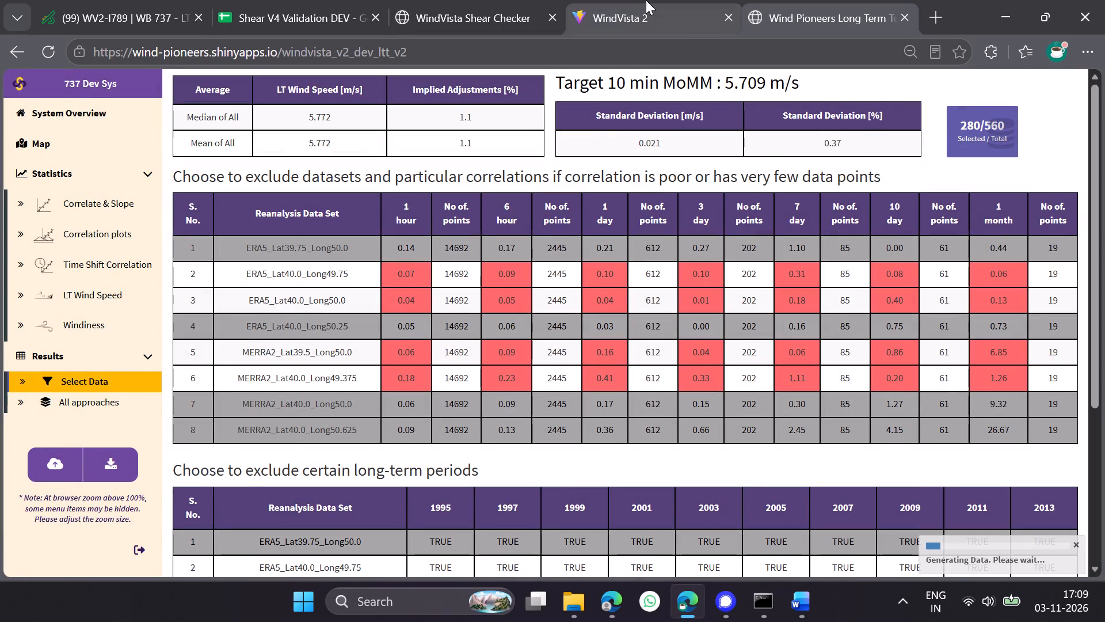
{"action": "left_click", "coordinate": [647, 0]}
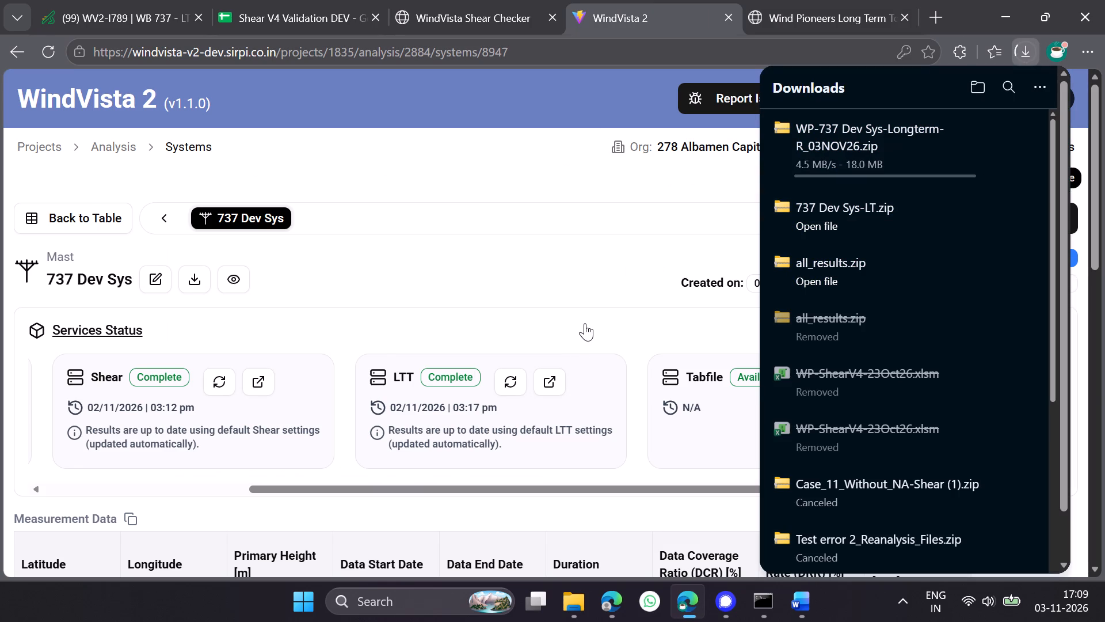
{"action": "left_click", "coordinate": [585, 323]}
{"action": "left_click", "coordinate": [585, 323]}
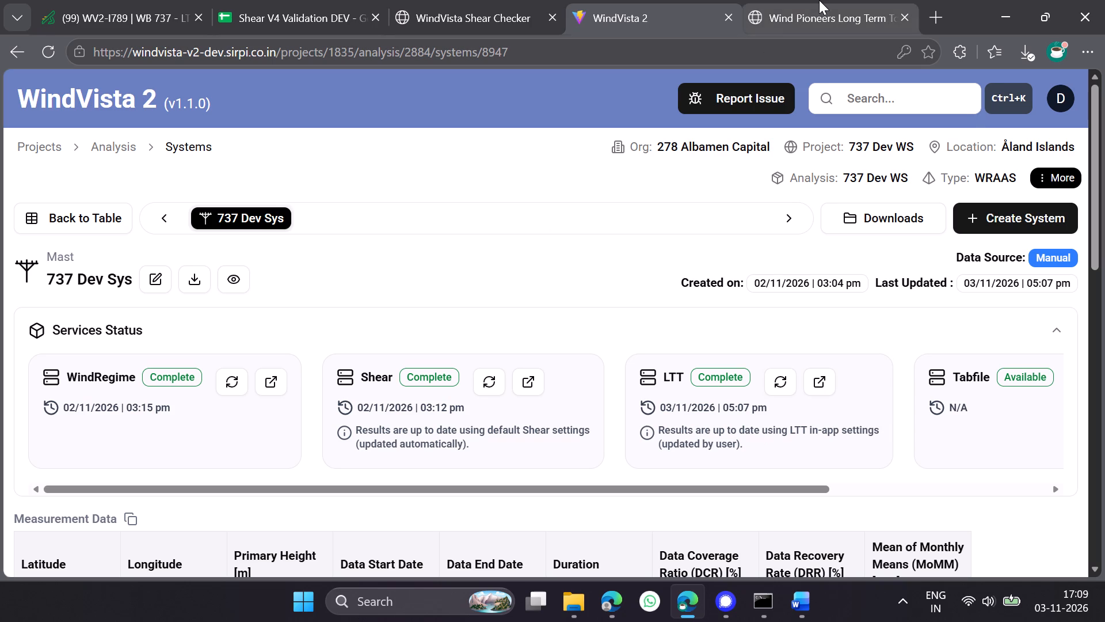
{"action": "left_click", "coordinate": [1026, 50]}
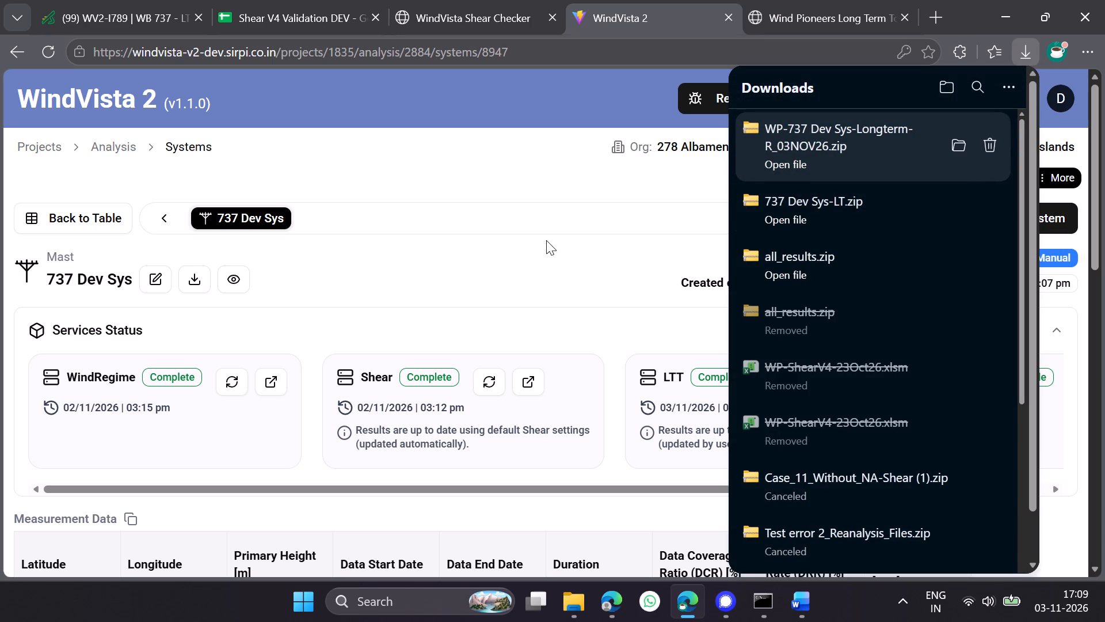
{"action": "left_click", "coordinate": [534, 268]}
In File Explorer, extract WP-737 Dev Sys-Longterm-R_03NOV26.zip in Downloads to its default destination folder.
{"action": "left_click", "coordinate": [586, 605]}
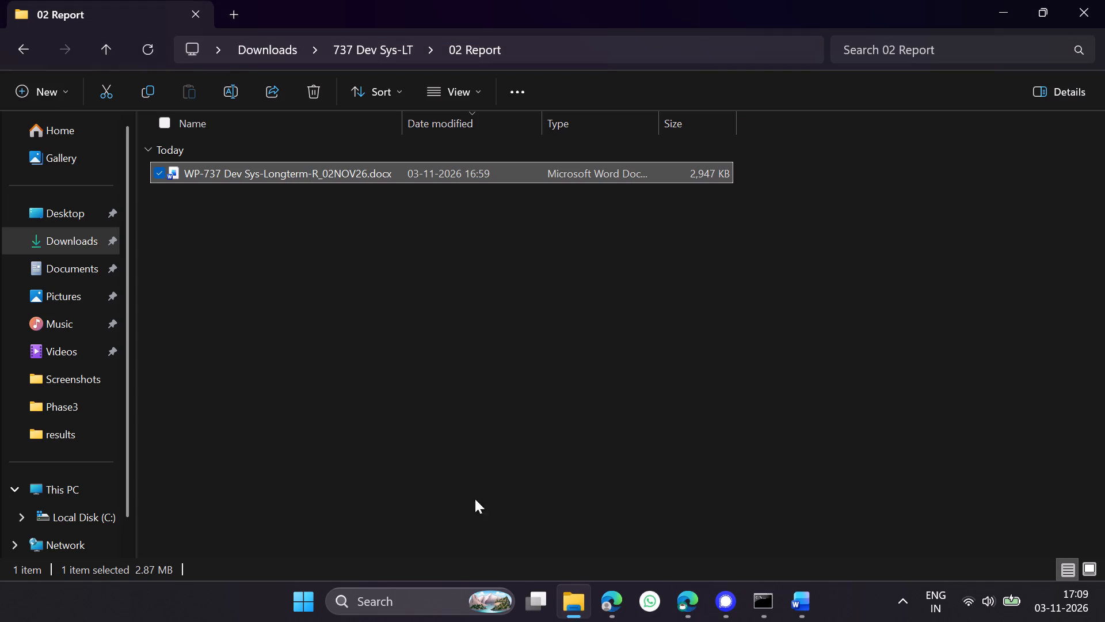
{"action": "left_click", "coordinate": [71, 238]}
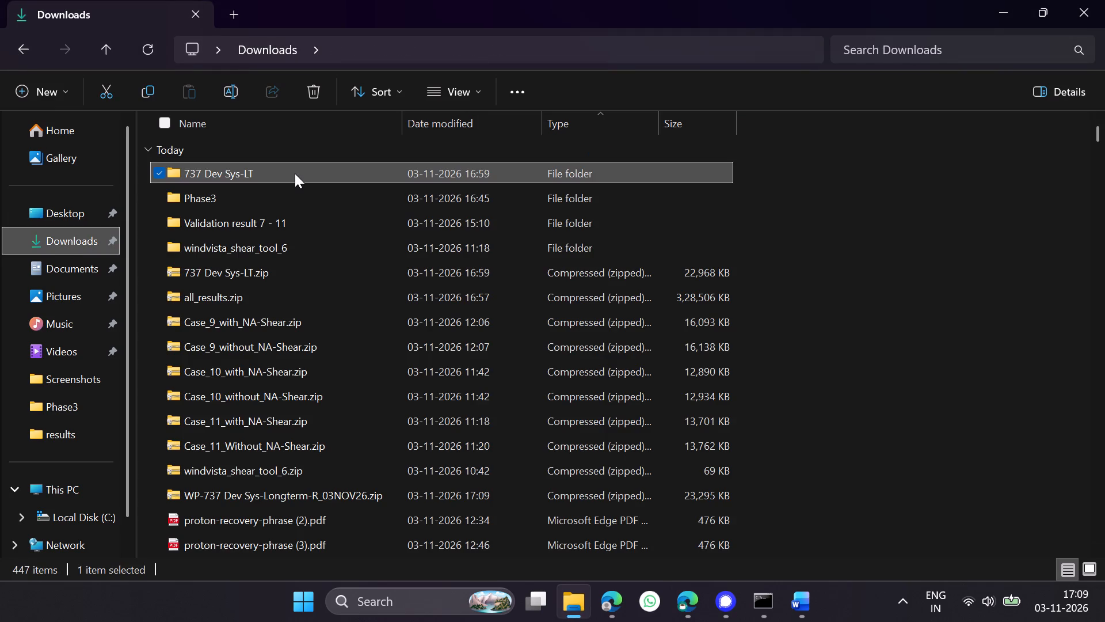
{"action": "scroll", "coordinate": [931, 314], "scroll_direction": "up", "scroll_amount": 11}
{"action": "right_click", "coordinate": [851, 261]}
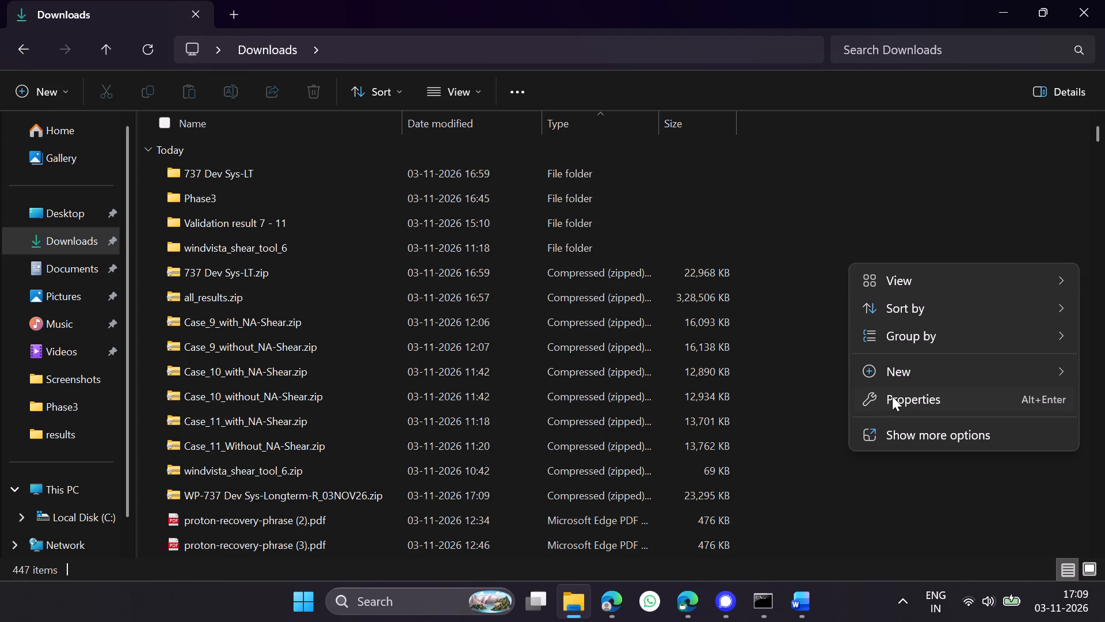
{"action": "left_click", "coordinate": [910, 430]}
{"action": "left_click", "coordinate": [897, 328]}
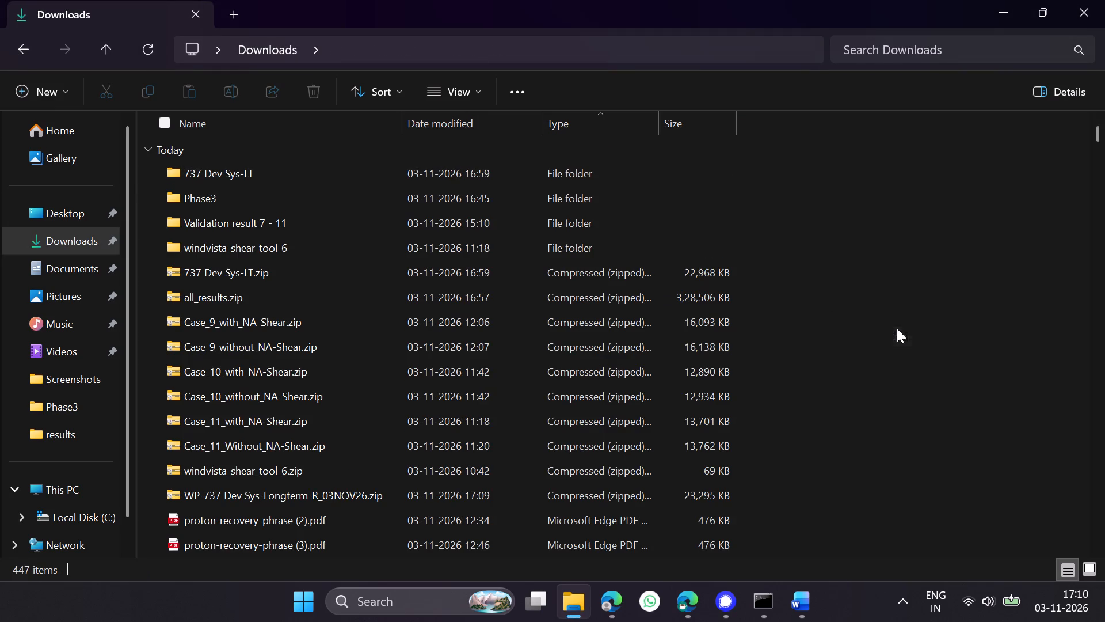
{"action": "left_click", "coordinate": [293, 500]}
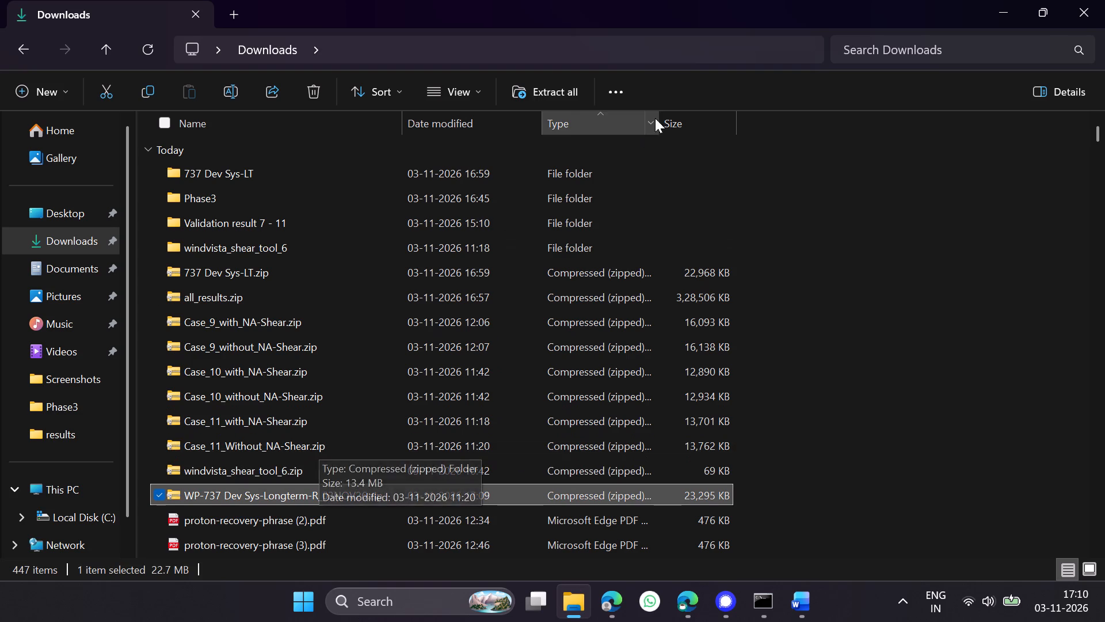
{"action": "left_click", "coordinate": [550, 92]}
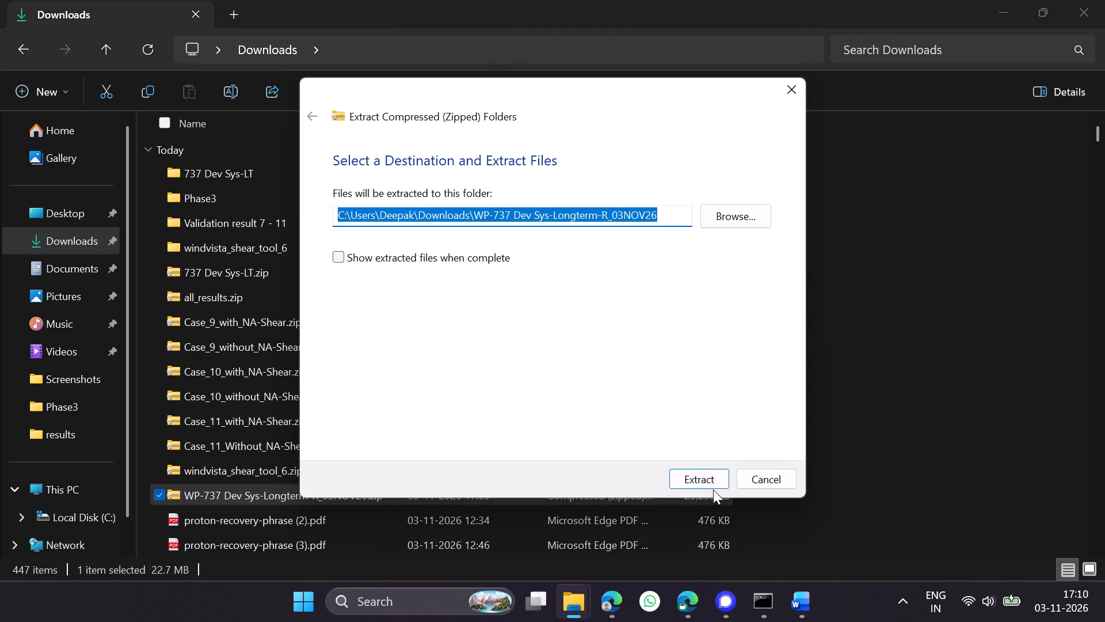
{"action": "left_click", "coordinate": [703, 472]}
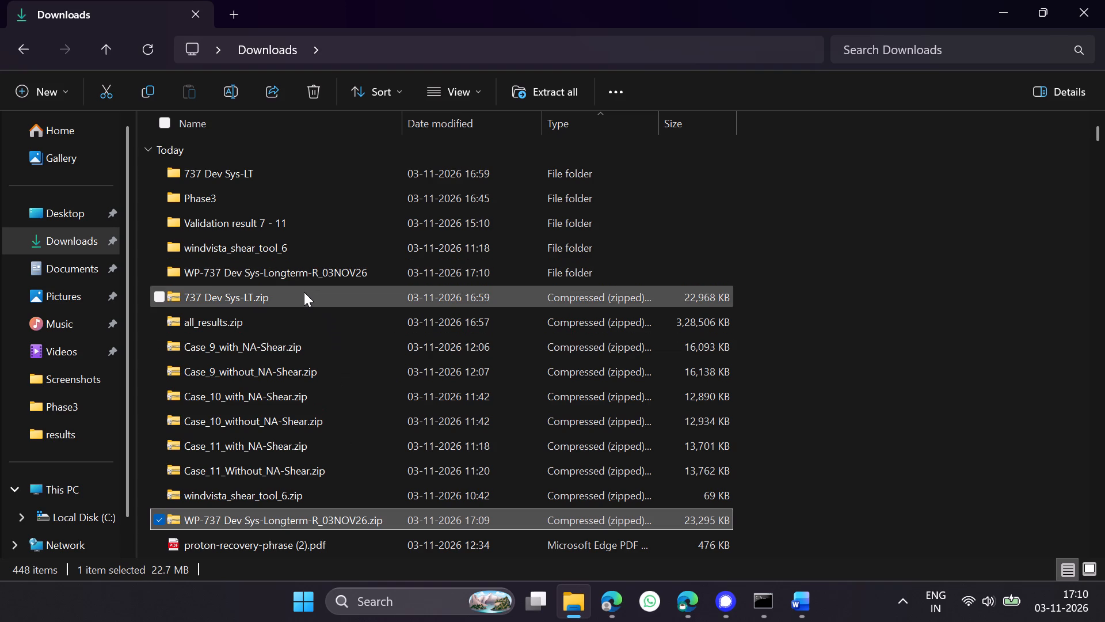
Open Long-Term Wind Speed Plots under 01 Plots in the extracted folder and capture a screenshot of its contents.
{"action": "double_click", "coordinate": [315, 277]}
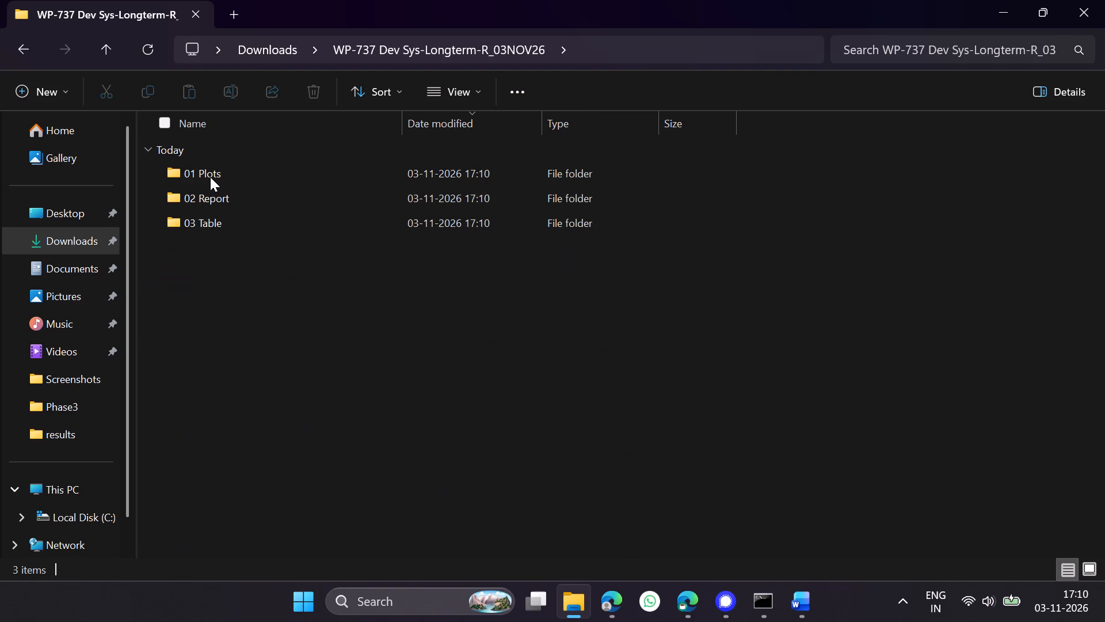
{"action": "double_click", "coordinate": [210, 177]}
{"action": "double_click", "coordinate": [208, 218]}
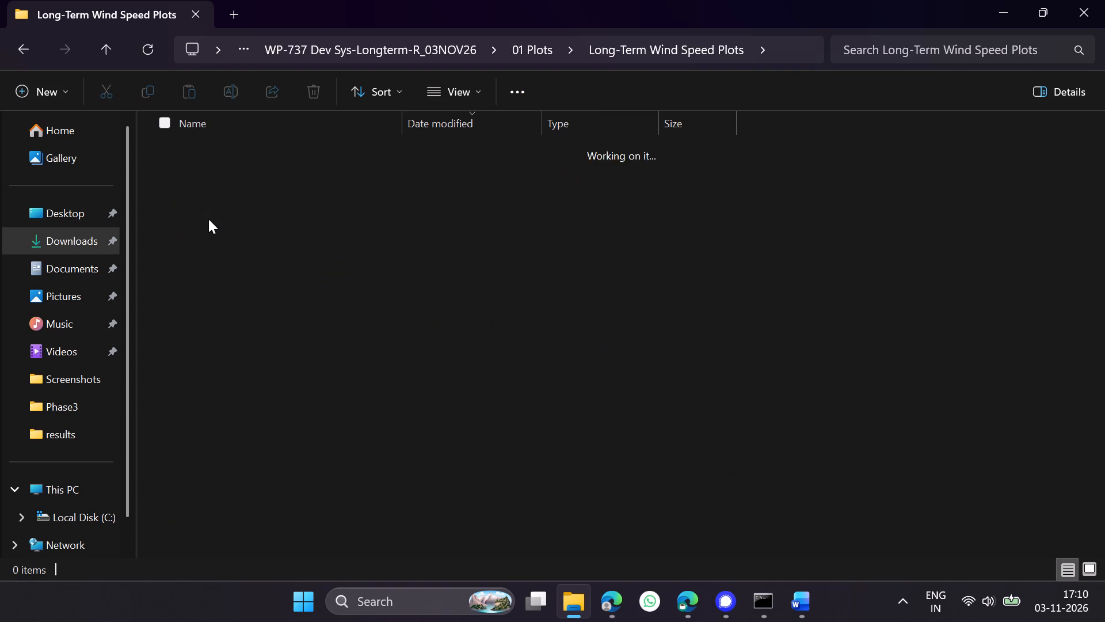
{"action": "left_click", "coordinate": [722, 277]}
{"action": "key", "text": "Print"}
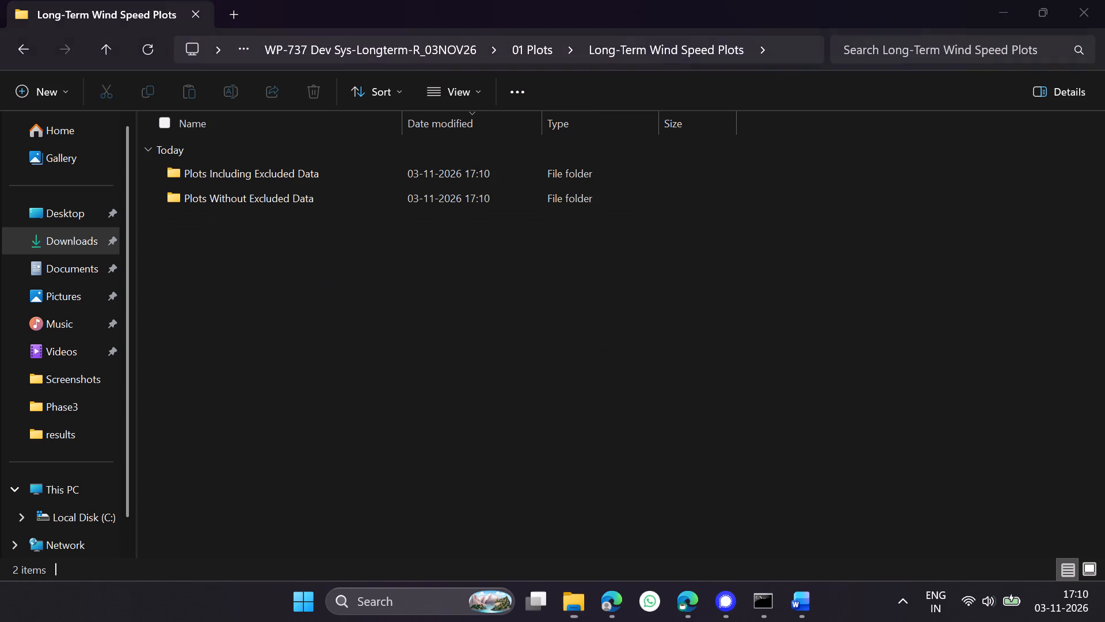
{"action": "left_click_drag", "start_coordinate": [0, 0], "coordinate": [878, 382]}
Switch to the browser and paste the folder screenshot beside the frequency chart in the WB 737 - LT downloads draft comment.
{"action": "left_click", "coordinate": [688, 587]}
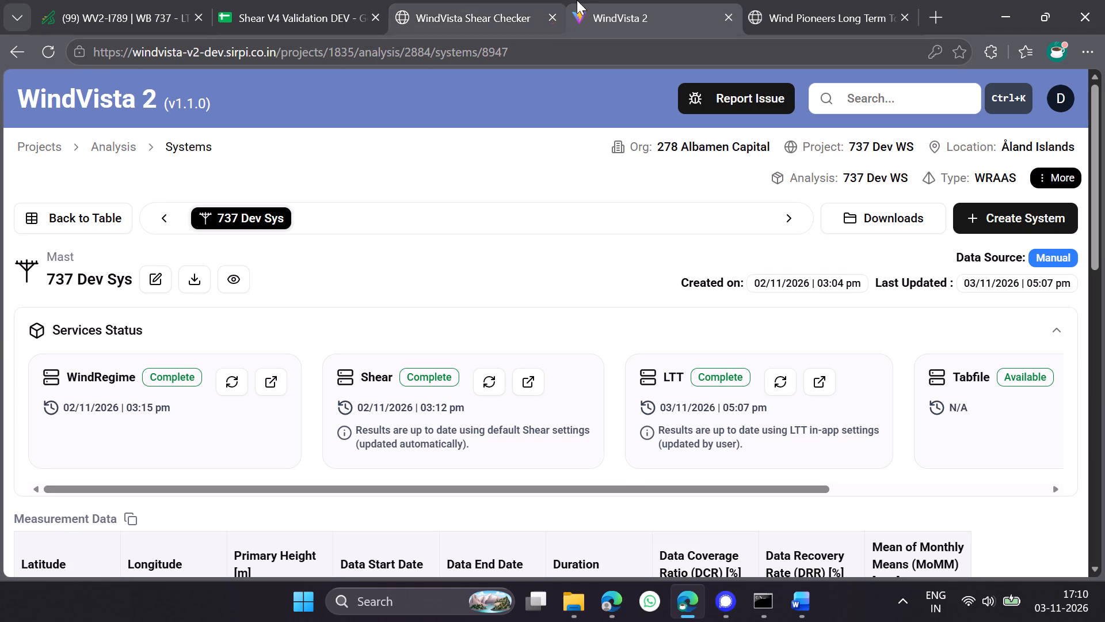
{"action": "left_click", "coordinate": [816, 0]}
{"action": "left_click", "coordinate": [302, 0]}
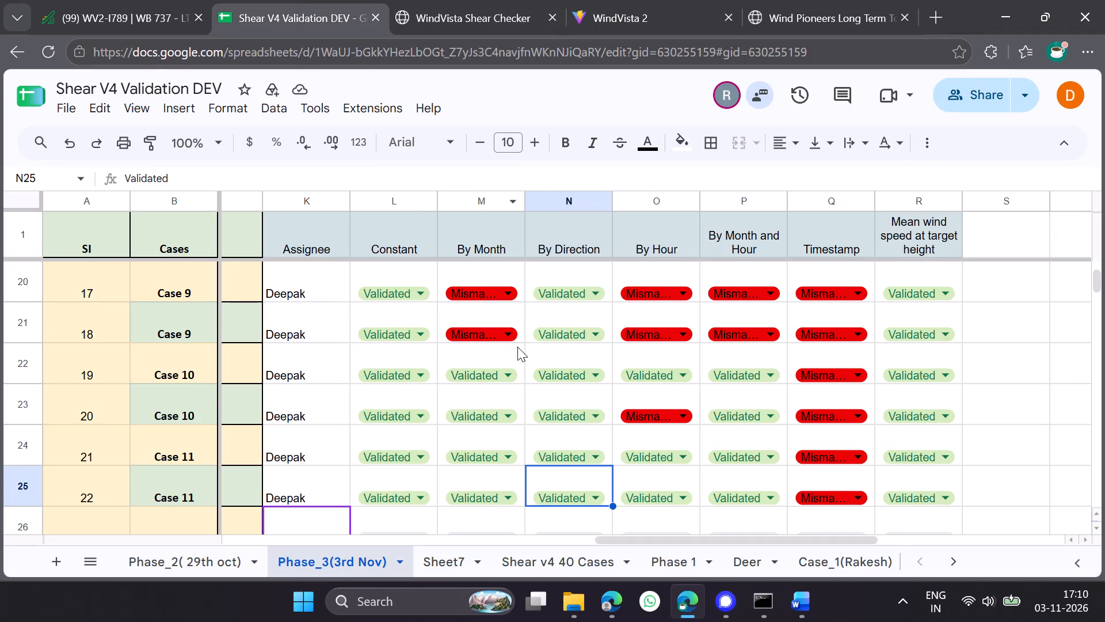
{"action": "left_click", "coordinate": [77, 0]}
{"action": "scroll", "coordinate": [702, 514], "scroll_direction": "down", "scroll_amount": 4}
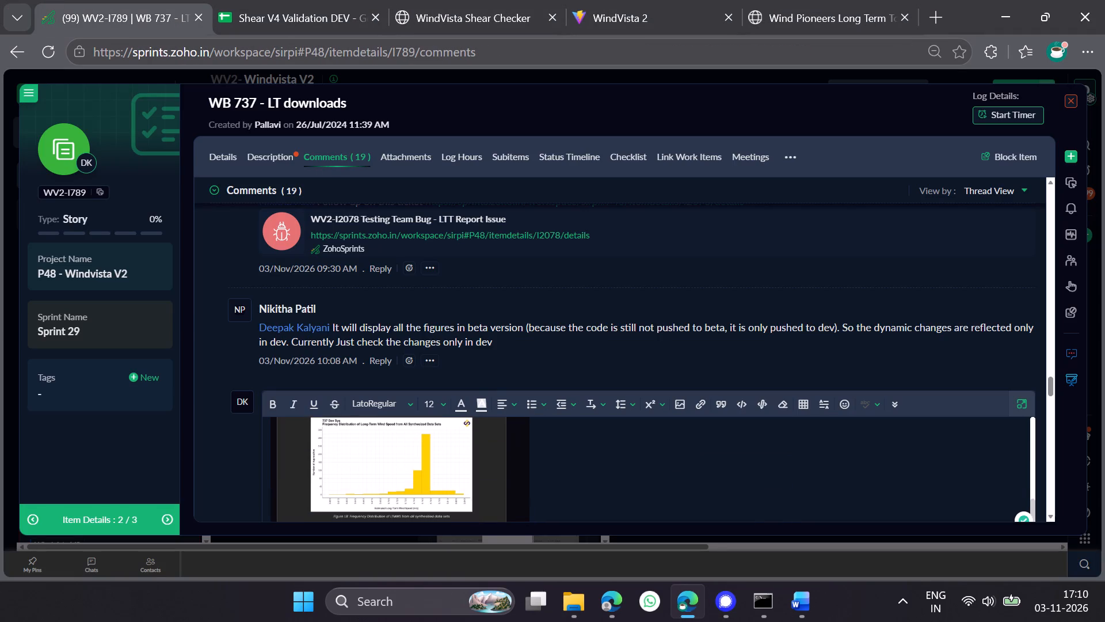
{"action": "left_click", "coordinate": [566, 489]}
{"action": "key", "text": "ctrl+v"}
{"action": "left_click", "coordinate": [527, 505]}
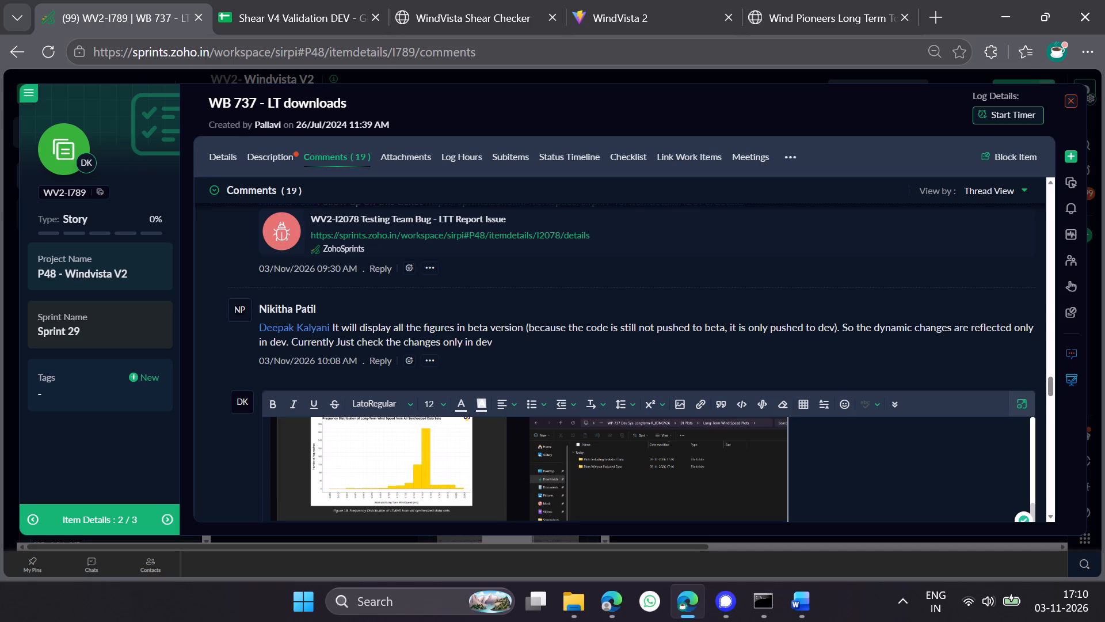
Copy "Plots Without Excluded Data" is created only when the user has excluded data. from the earlier comment into the draft, after the "always created." sentence and a space.
{"action": "scroll", "coordinate": [616, 495], "scroll_direction": "up", "scroll_amount": 8}
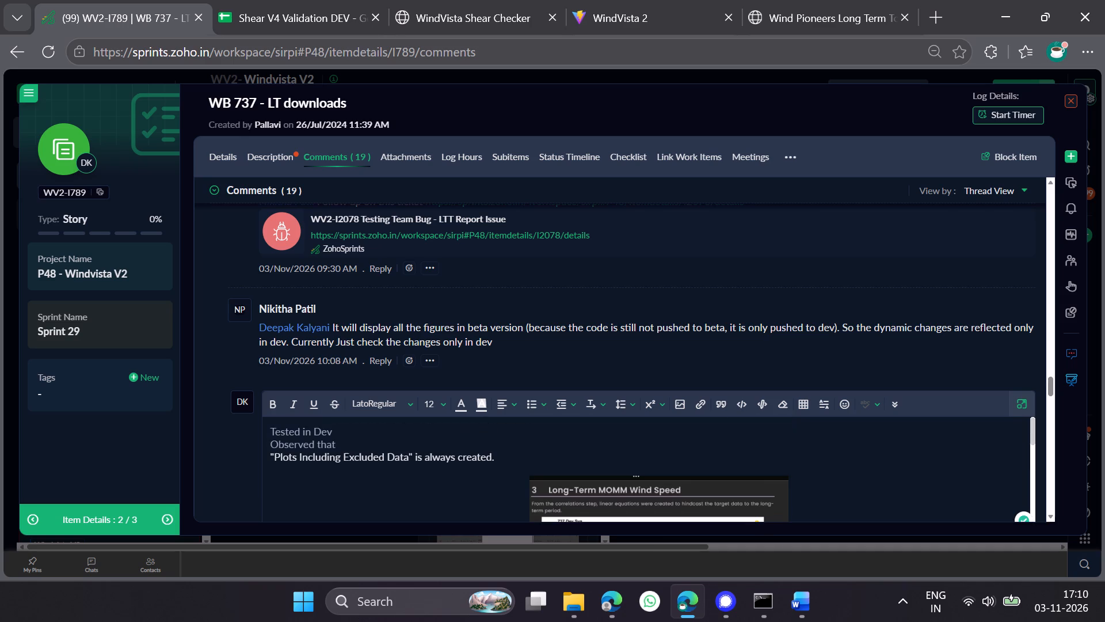
{"action": "scroll", "coordinate": [536, 351], "scroll_direction": "up", "scroll_amount": 9}
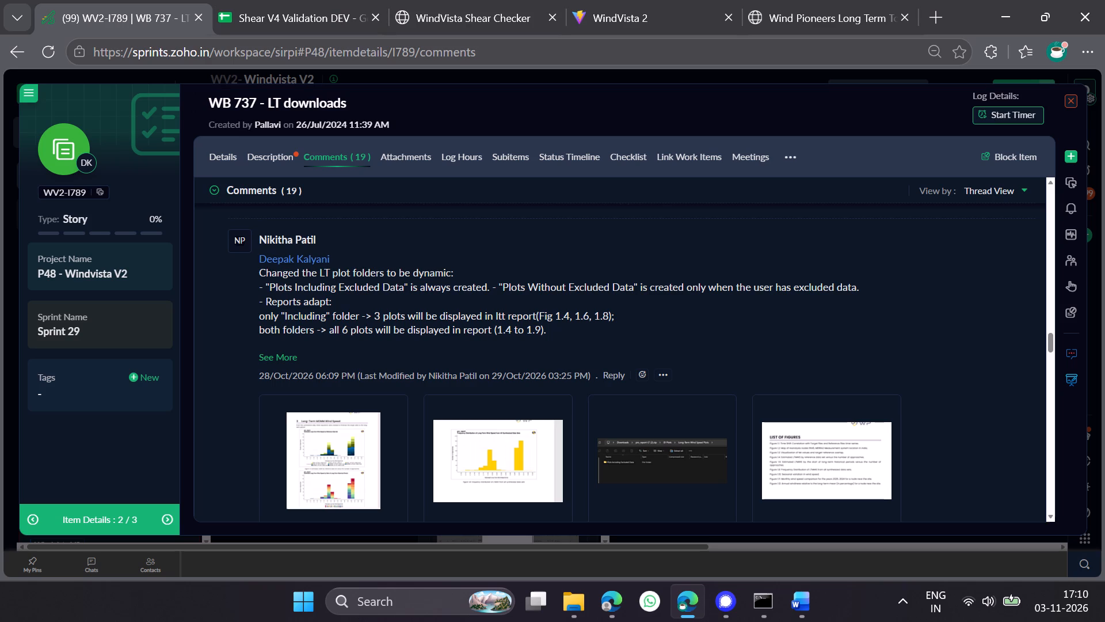
{"action": "left_click_drag", "start_coordinate": [498, 285], "coordinate": [643, 286]}
{"action": "left_click_drag", "start_coordinate": [643, 286], "coordinate": [844, 290]}
{"action": "left_click_drag", "start_coordinate": [844, 290], "coordinate": [866, 291]}
{"action": "key", "text": "ctrl+c"}
{"action": "scroll", "coordinate": [529, 303], "scroll_direction": "down", "scroll_amount": 9}
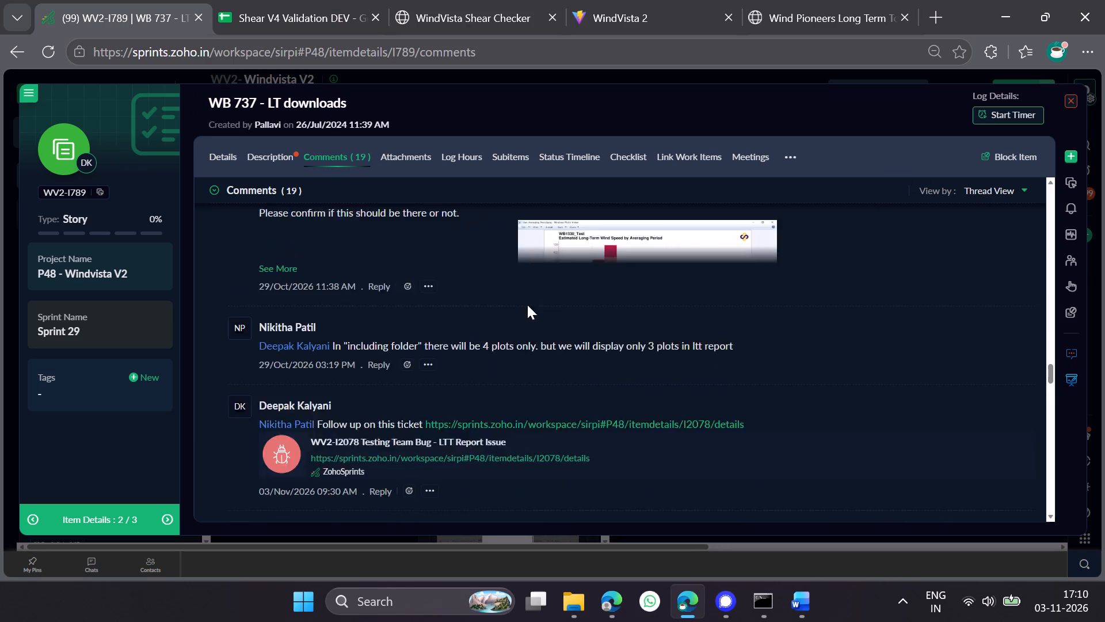
{"action": "scroll", "coordinate": [500, 327], "scroll_direction": "down", "scroll_amount": 3}
{"action": "scroll", "coordinate": [492, 306], "scroll_direction": "up", "scroll_amount": 2}
{"action": "left_click", "coordinate": [507, 374]}
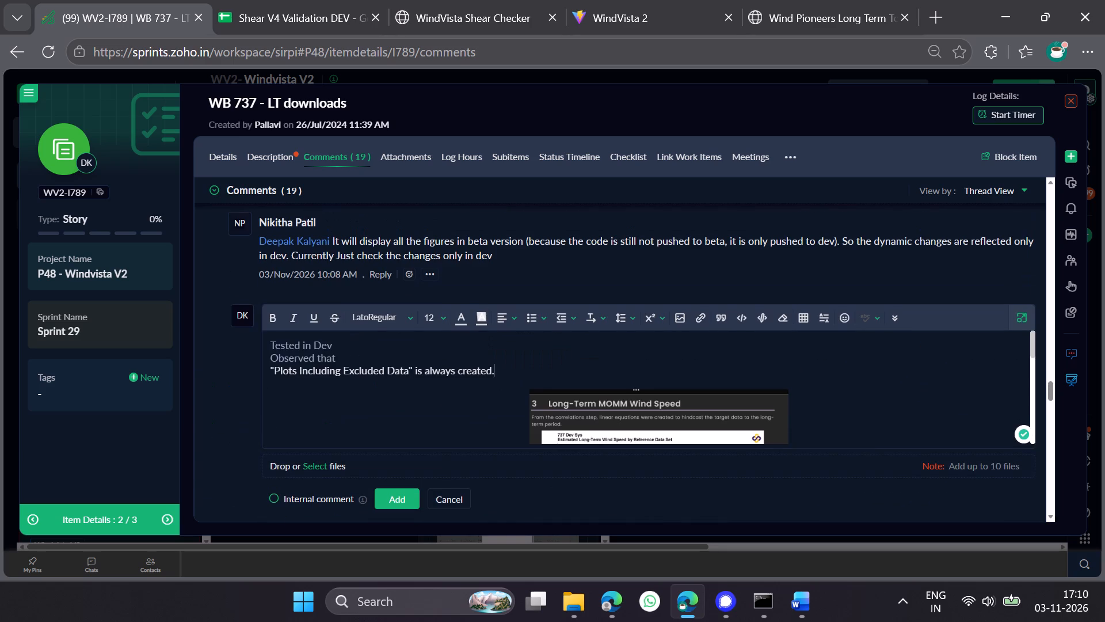
{"action": "key", "text": "shift+Return"}
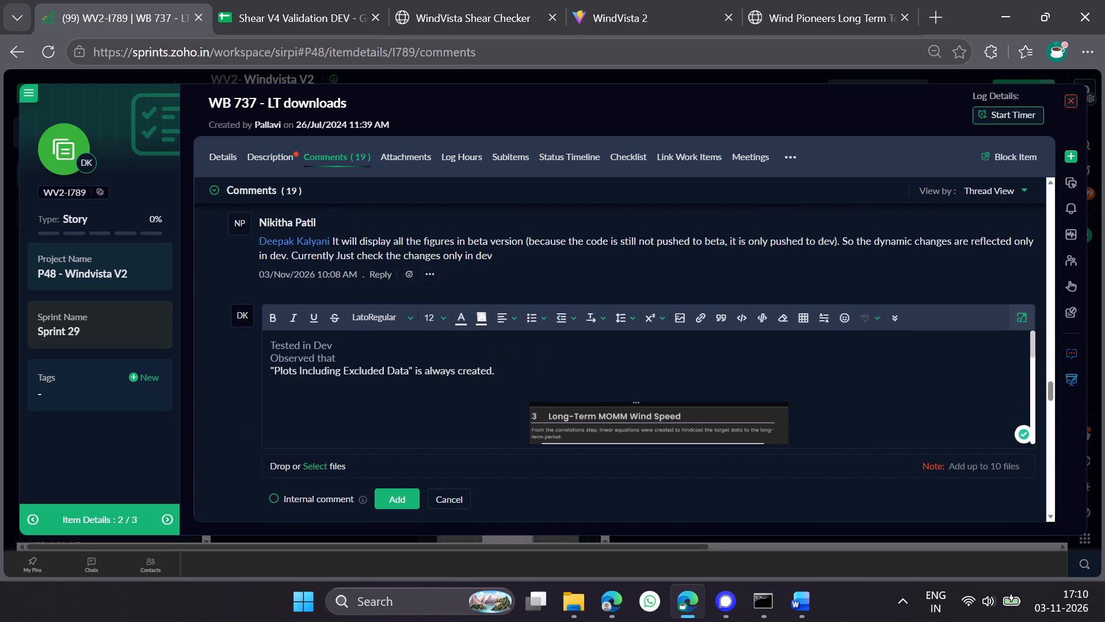
{"action": "key", "text": "ctrl+v"}
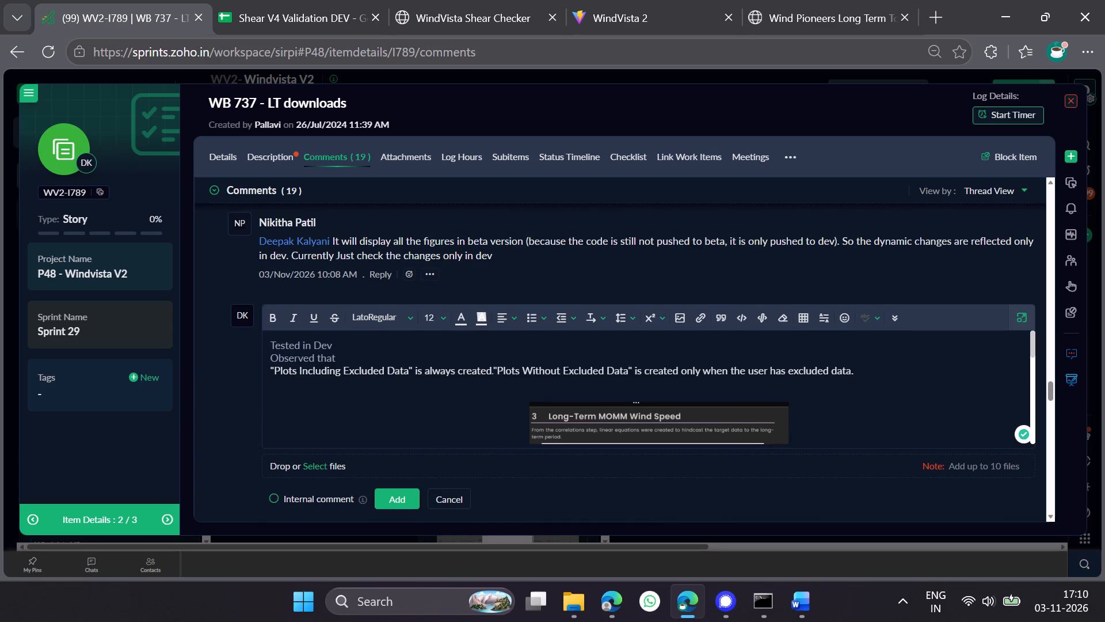
{"action": "left_click", "coordinate": [494, 372]}
{"action": "key", "text": "space"}
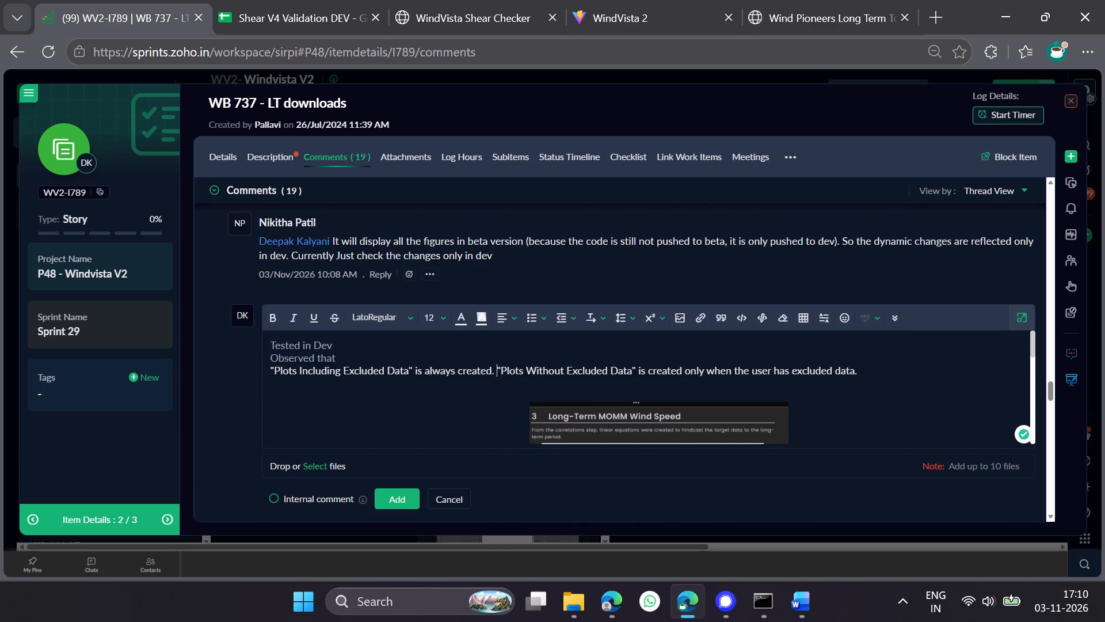
Expand the 28/Oct comment about dynamic LT plot folders to read its full testing instructions.
{"action": "scroll", "coordinate": [573, 301], "scroll_direction": "up", "scroll_amount": 7}
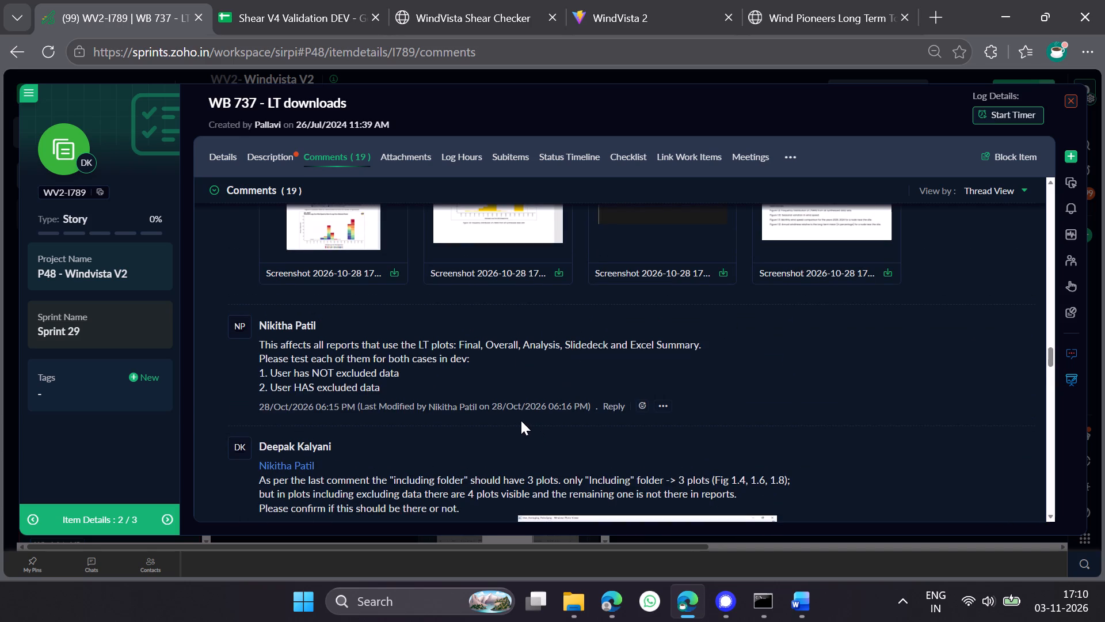
{"action": "scroll", "coordinate": [521, 420], "scroll_direction": "up", "scroll_amount": 3}
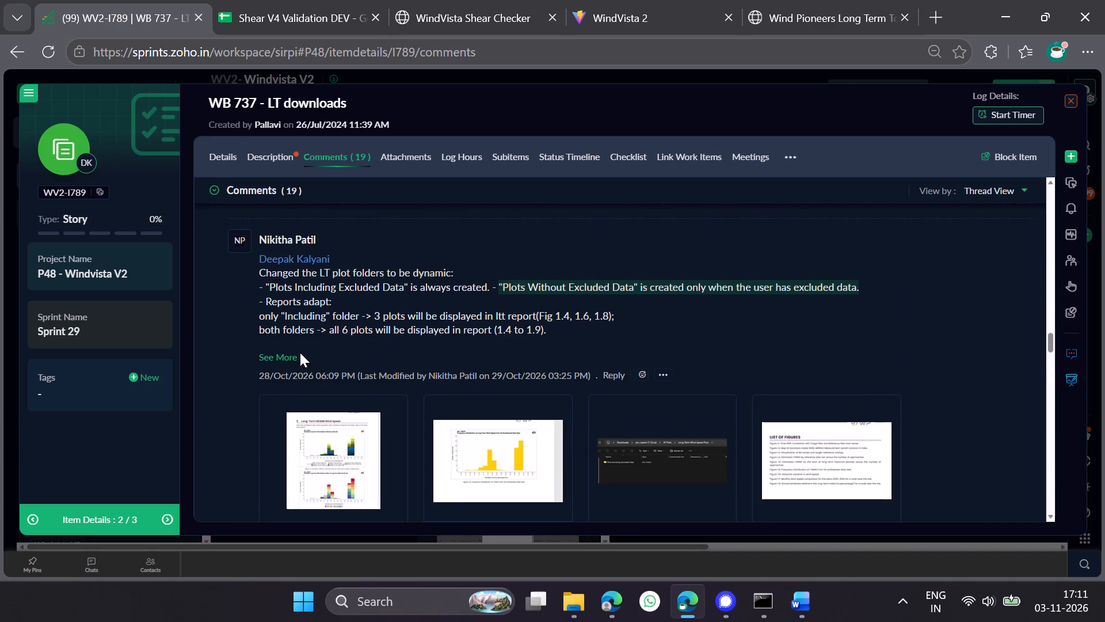
{"action": "left_click", "coordinate": [280, 357]}
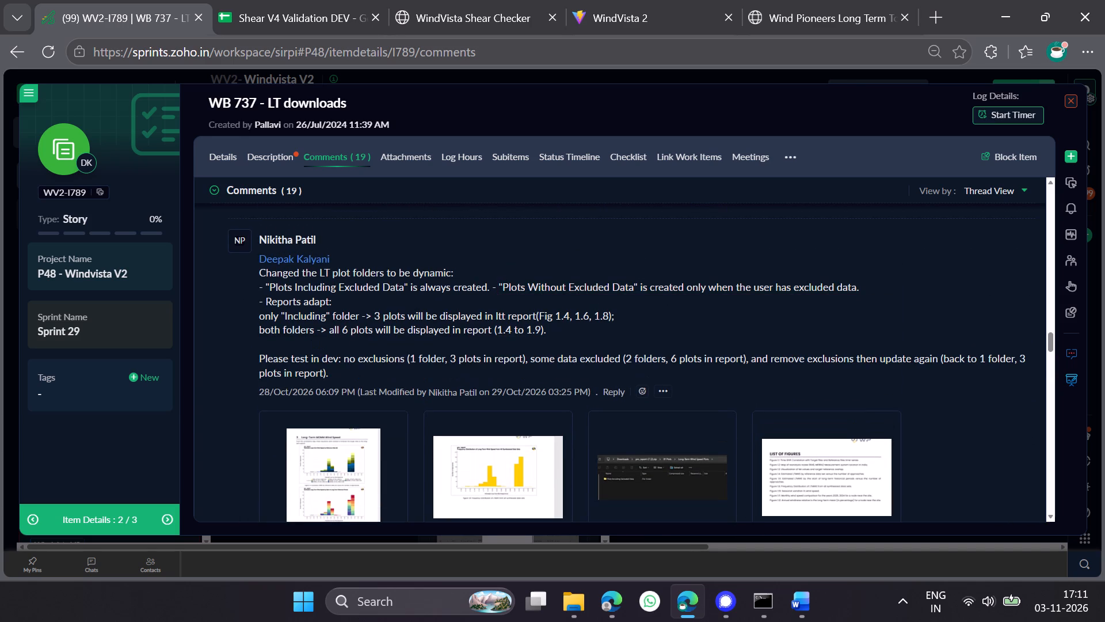
In File Explorer, check the plot files inside Plots Including Excluded Data and Plots Without Excluded Data of the extracted WP-737 Dev Sys-Longterm-R_03NOV26 folder.
{"action": "left_click", "coordinate": [573, 609]}
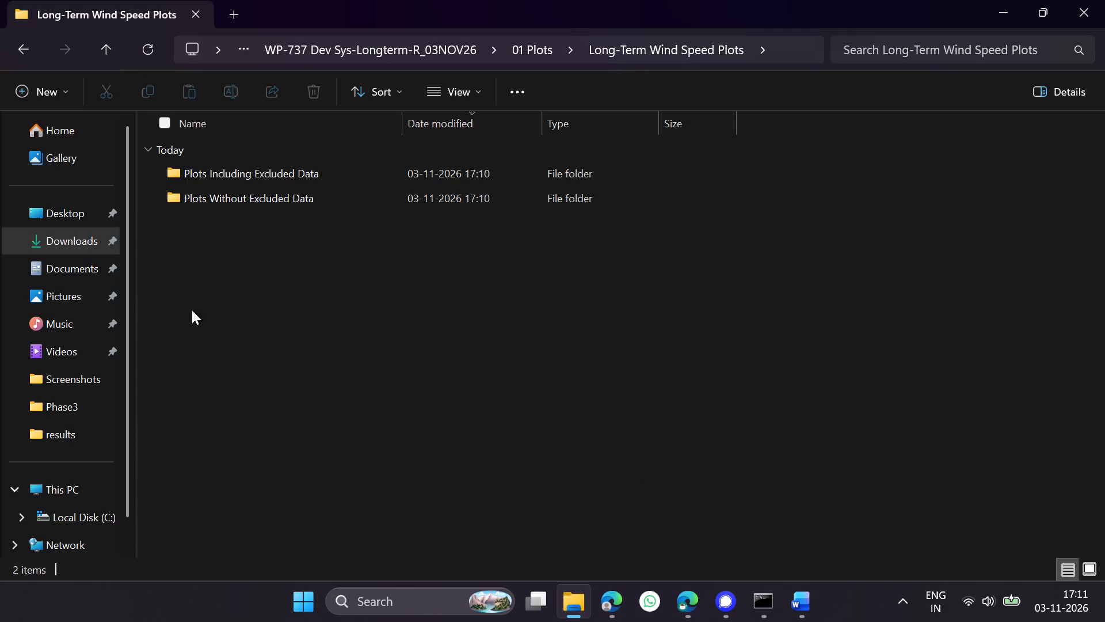
{"action": "left_click", "coordinate": [78, 235]}
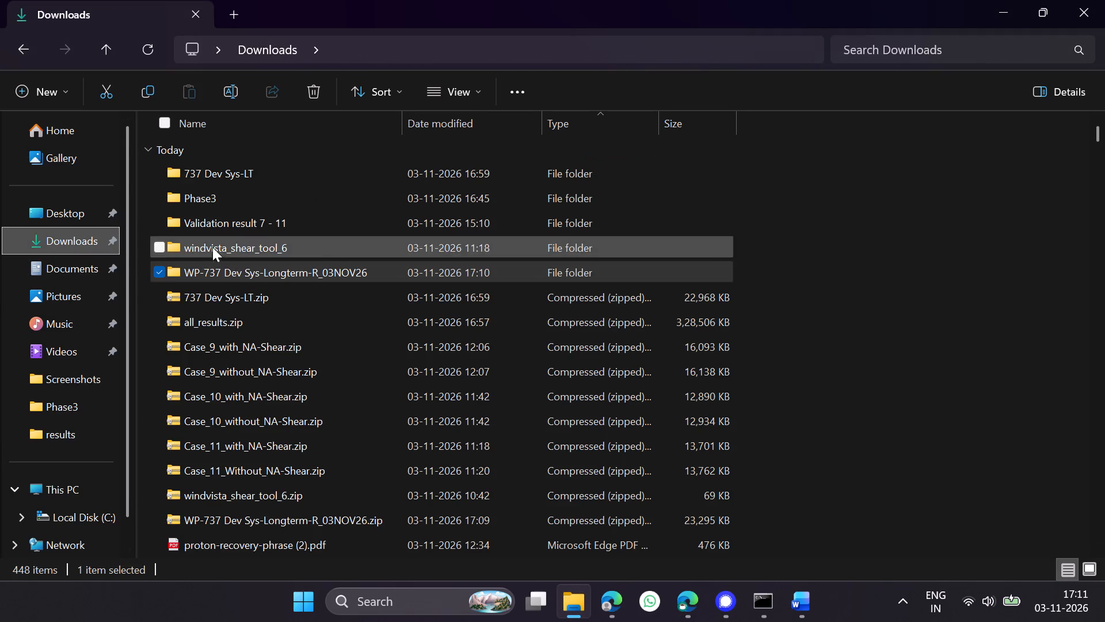
{"action": "double_click", "coordinate": [233, 270]}
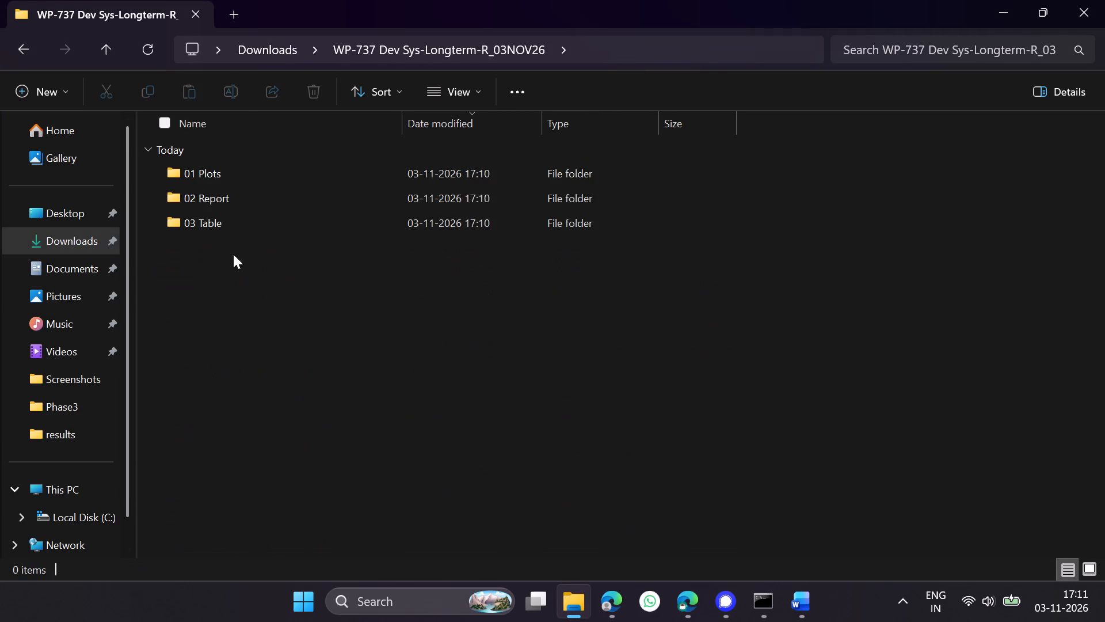
{"action": "double_click", "coordinate": [223, 190]}
{"action": "left_click", "coordinate": [237, 172]}
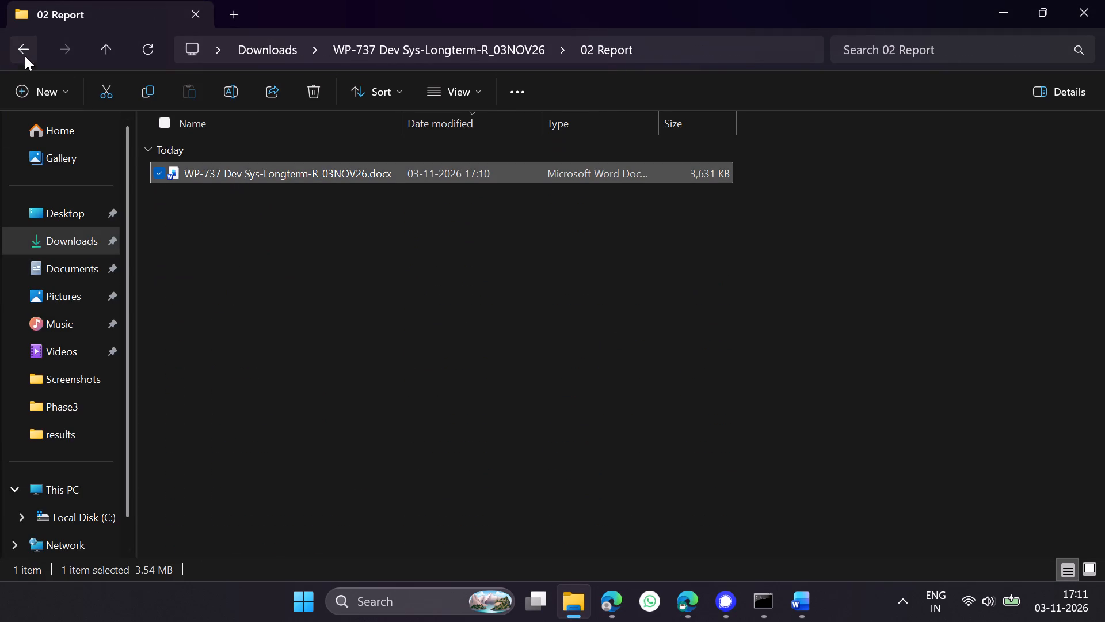
{"action": "left_click", "coordinate": [25, 56]}
{"action": "double_click", "coordinate": [256, 179]}
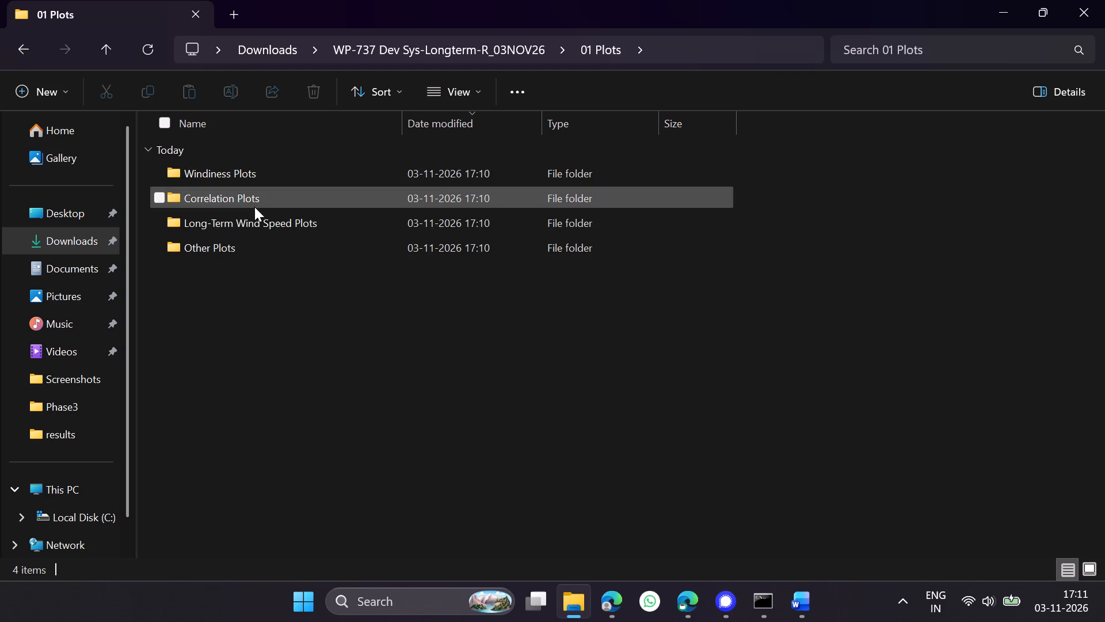
{"action": "double_click", "coordinate": [254, 217]}
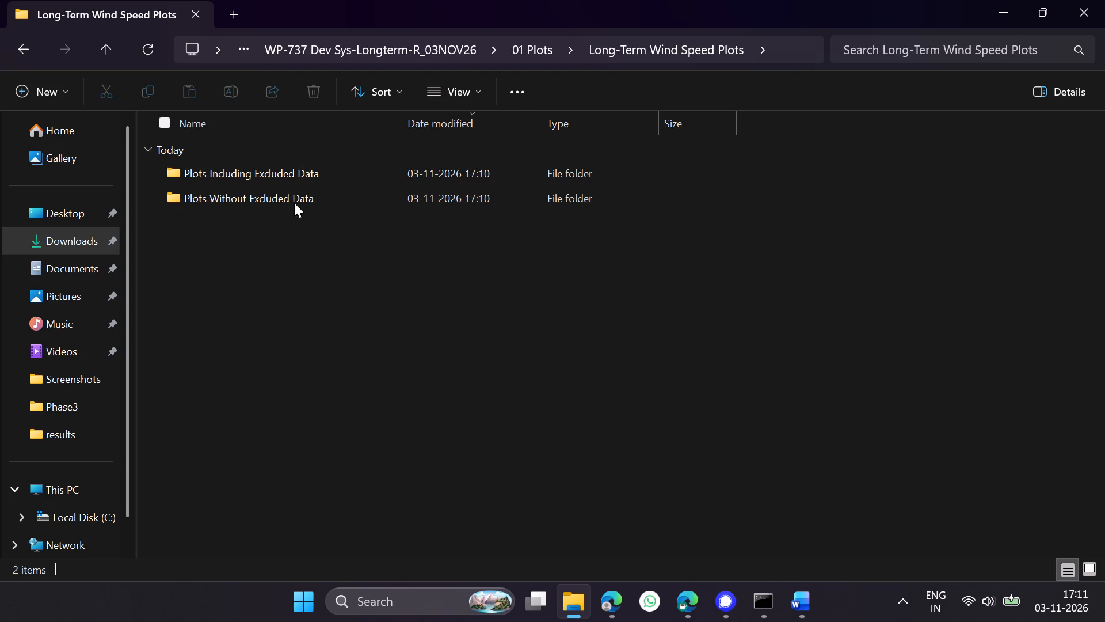
{"action": "double_click", "coordinate": [313, 175]}
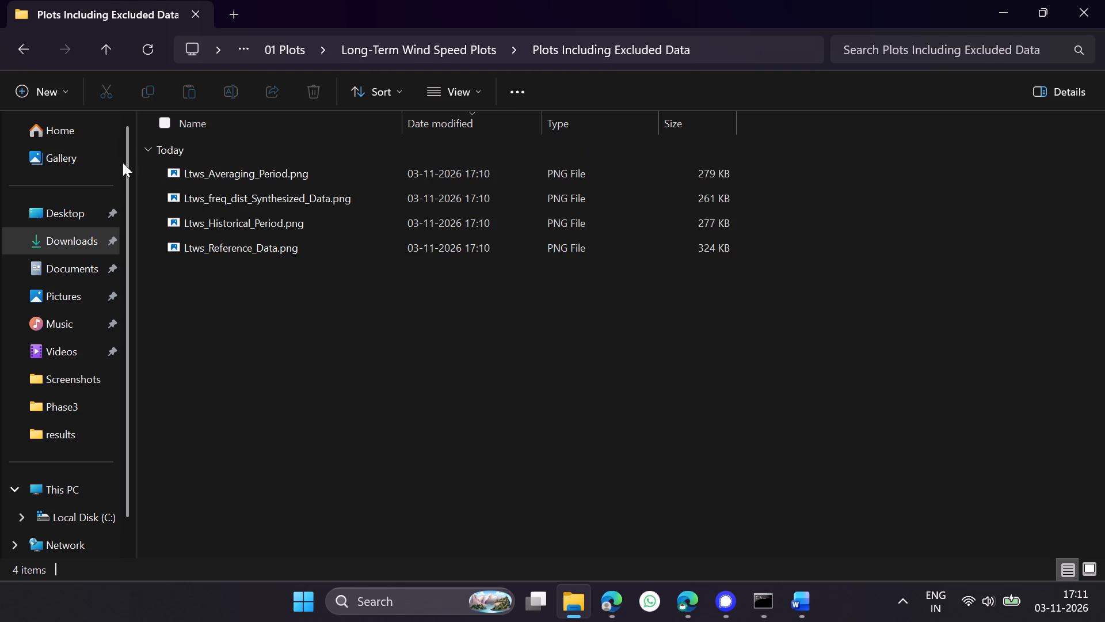
{"action": "left_click", "coordinate": [17, 44]}
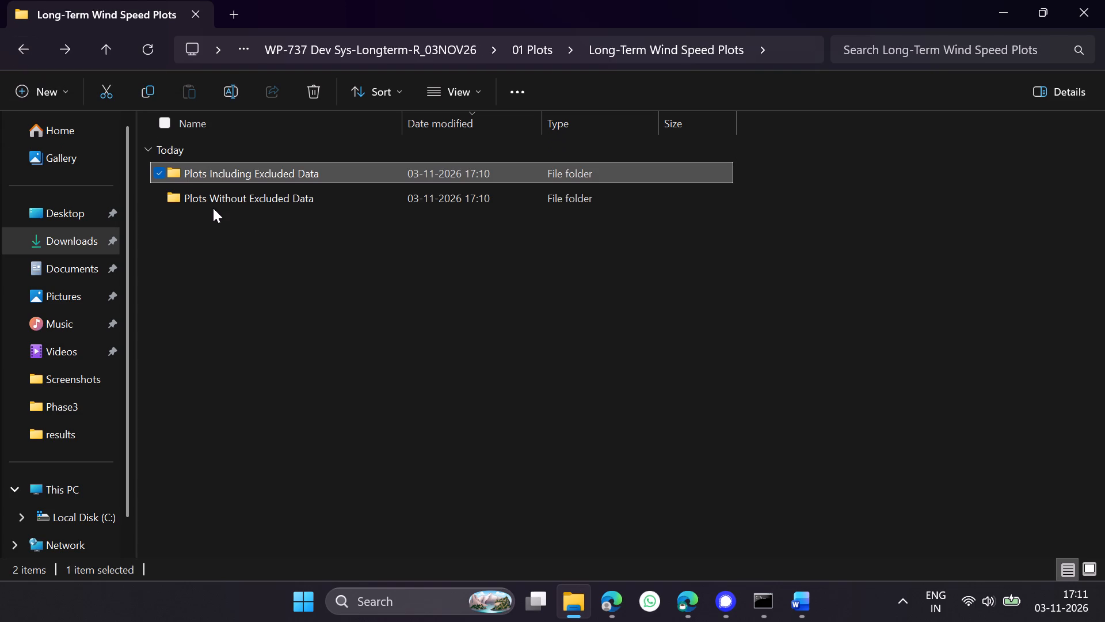
{"action": "left_click", "coordinate": [213, 208]}
{"action": "double_click", "coordinate": [223, 195]}
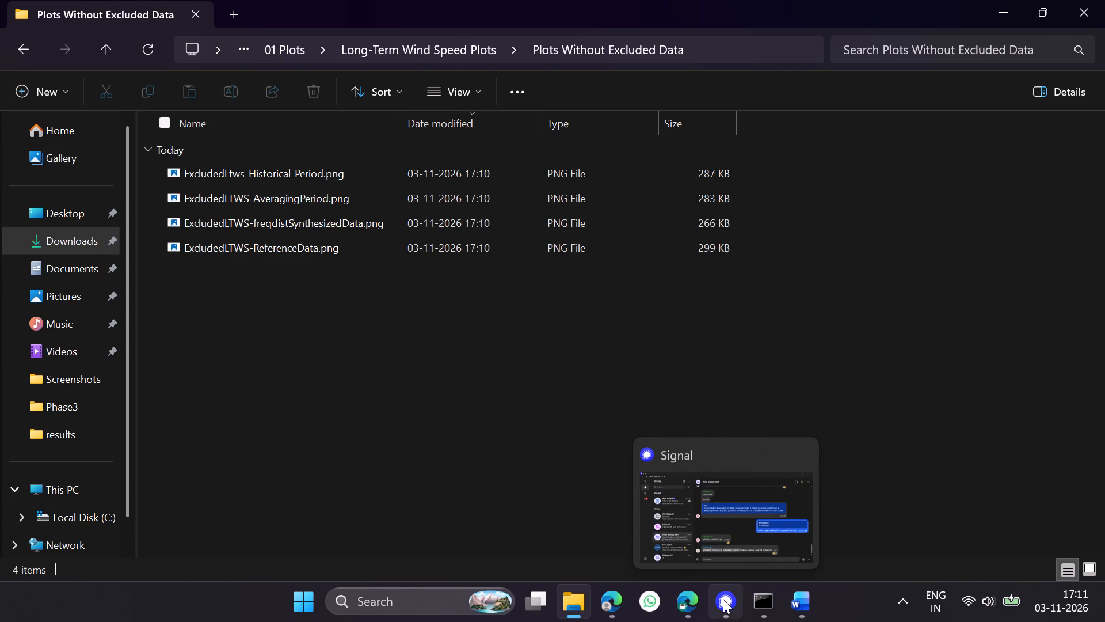
Switch to Word and close the older report WP-737 Dev Sys-Longterm-R_02NOV26.docx.
{"action": "left_click", "coordinate": [700, 499]}
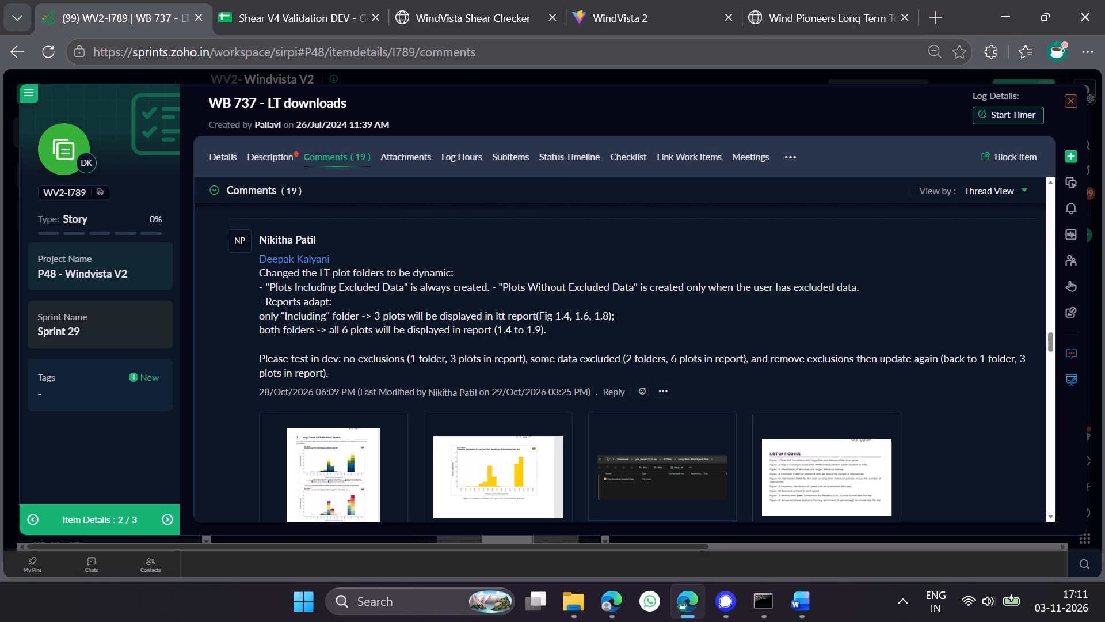
{"action": "left_click", "coordinate": [803, 606]}
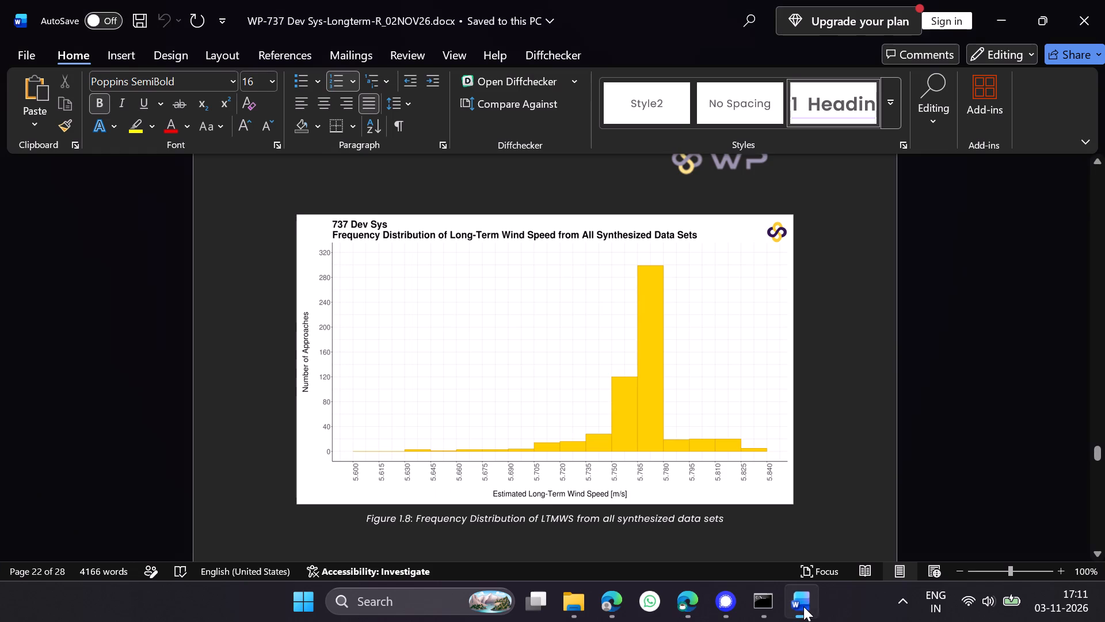
{"action": "left_click", "coordinate": [1104, 0]}
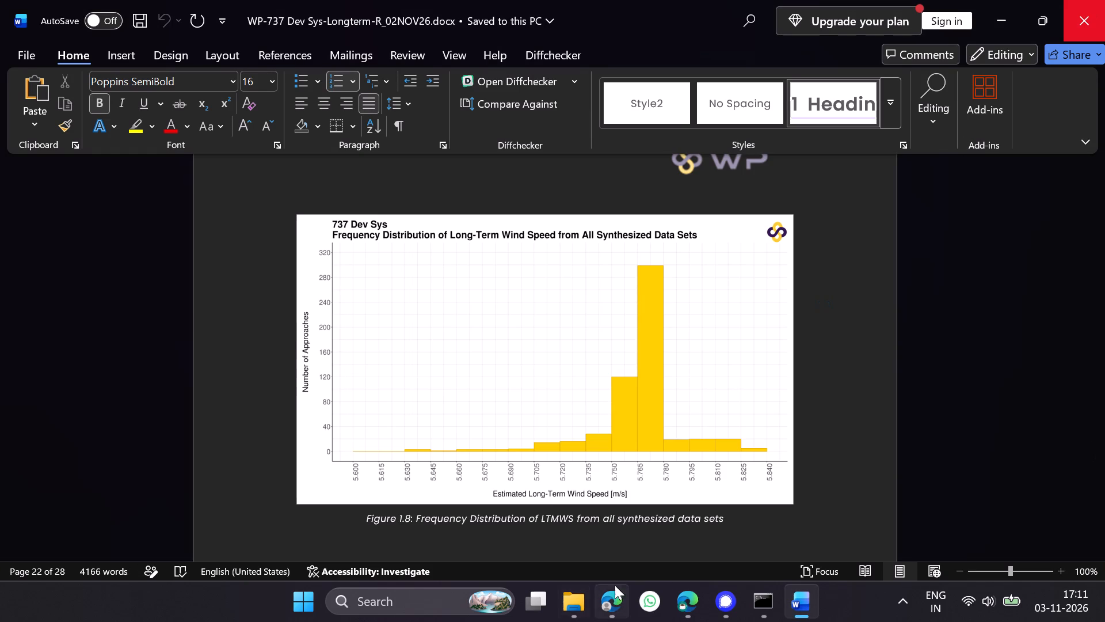
Open WP-737 Dev Sys-Longterm-R_03NOV26.docx from the extracted package's 02 Report folder and enable editing.
{"action": "left_click", "coordinate": [585, 601]}
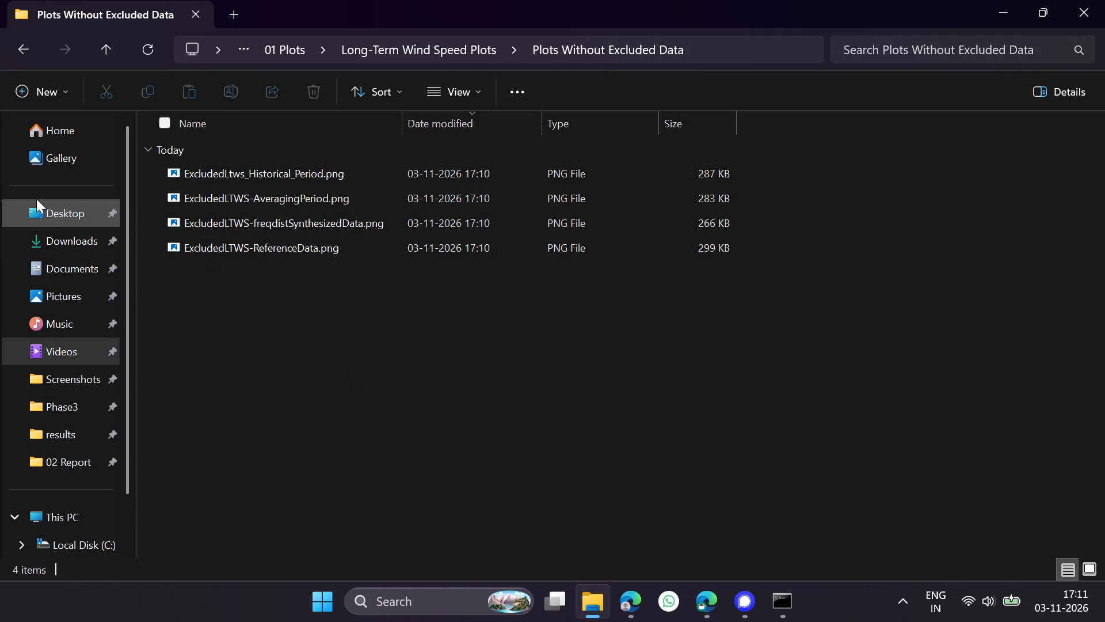
{"action": "left_click", "coordinate": [19, 46]}
{"action": "double_click", "coordinate": [23, 50]}
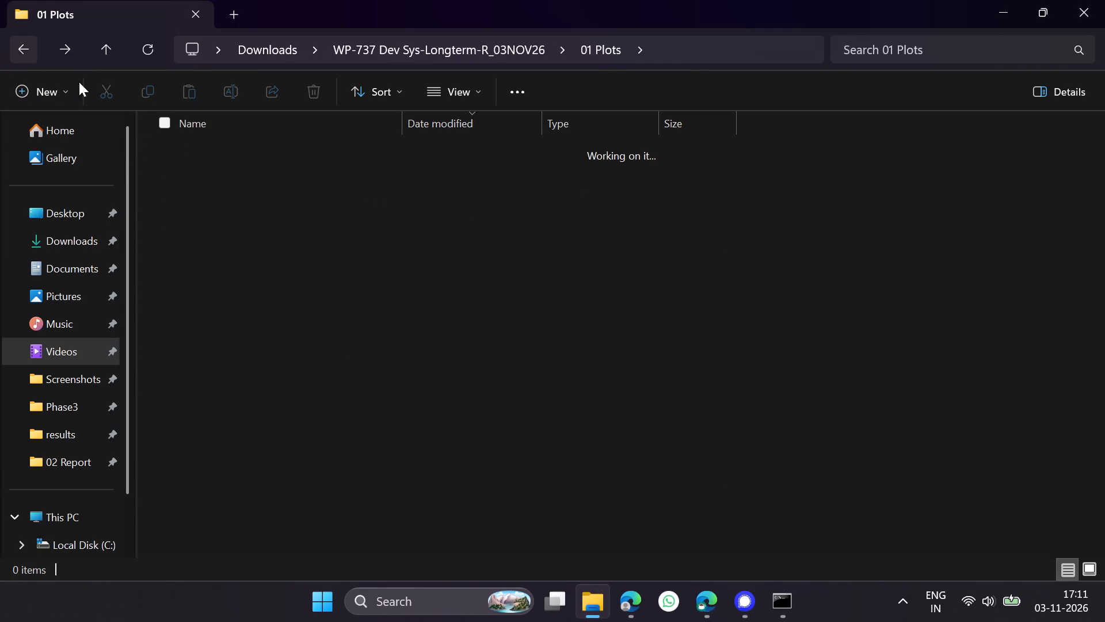
{"action": "double_click", "coordinate": [247, 201]}
{"action": "double_click", "coordinate": [254, 164]}
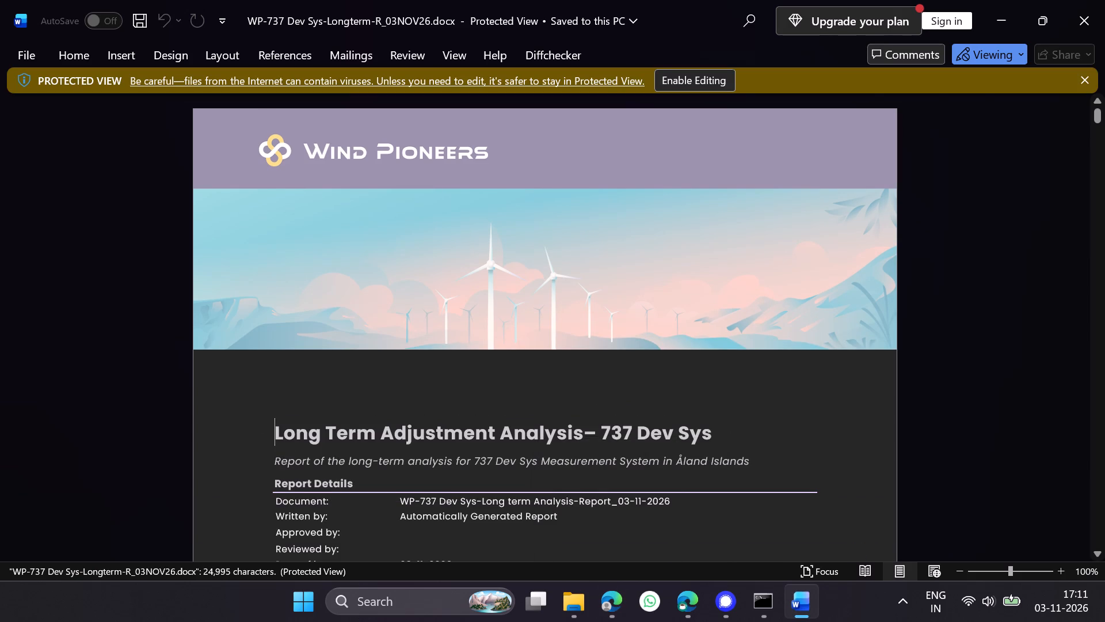
{"action": "left_click", "coordinate": [717, 82]}
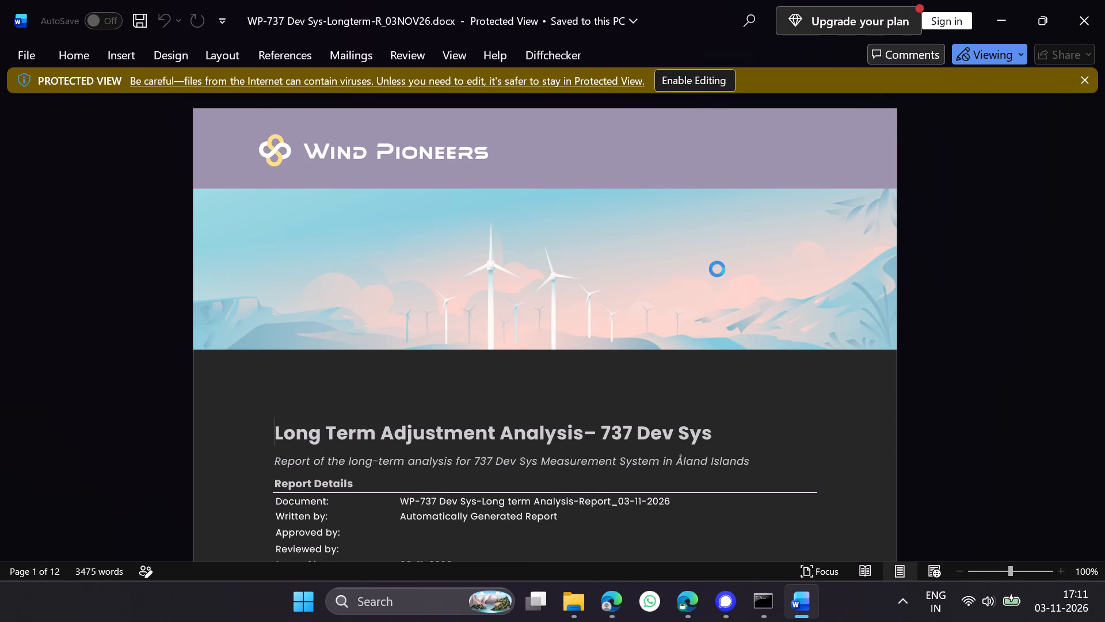
Go to section 3, Long-Term MOMM Wind Speed, through the report's contents list and examine its plots with and without excluded data.
{"action": "scroll", "coordinate": [705, 344], "scroll_direction": "down", "scroll_amount": 15}
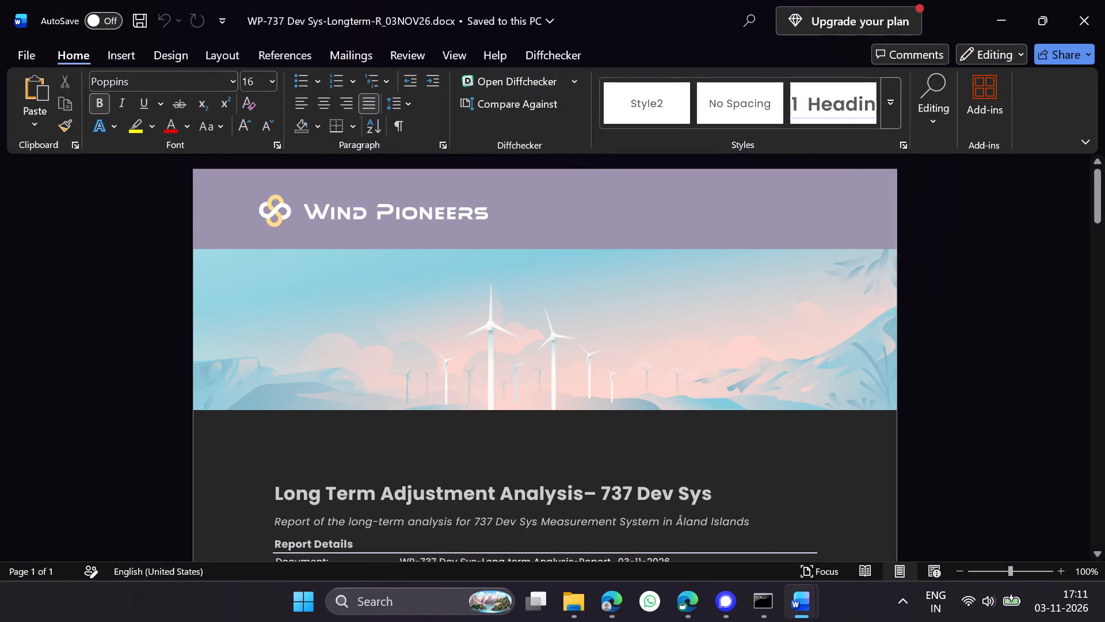
{"action": "scroll", "coordinate": [705, 344], "scroll_direction": "down", "scroll_amount": 13}
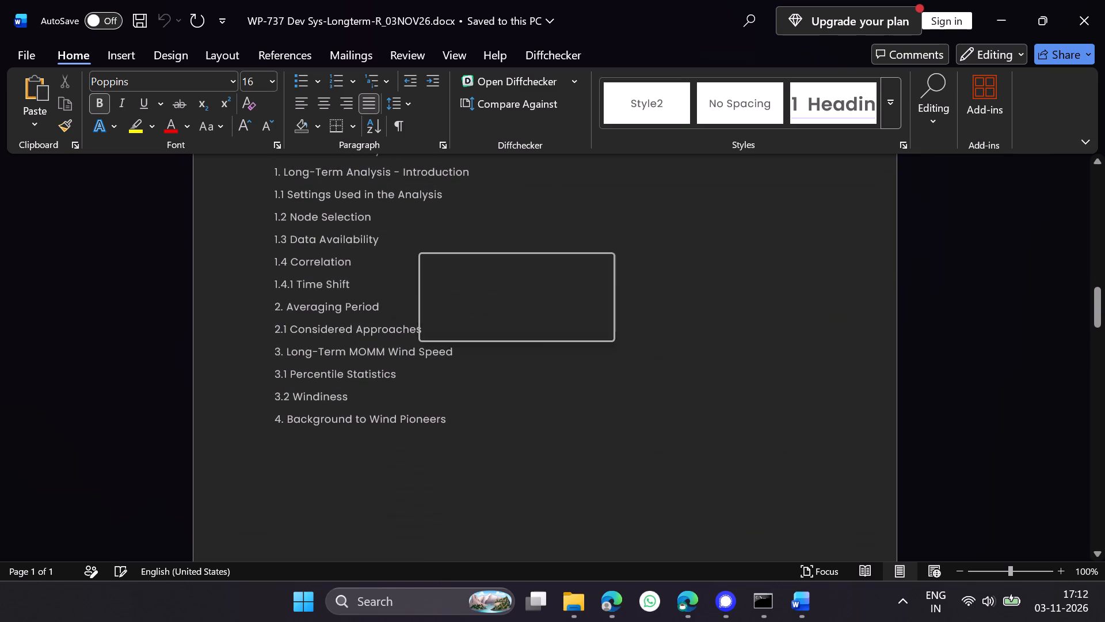
{"action": "left_click", "coordinate": [339, 353], "text": "ctrl"}
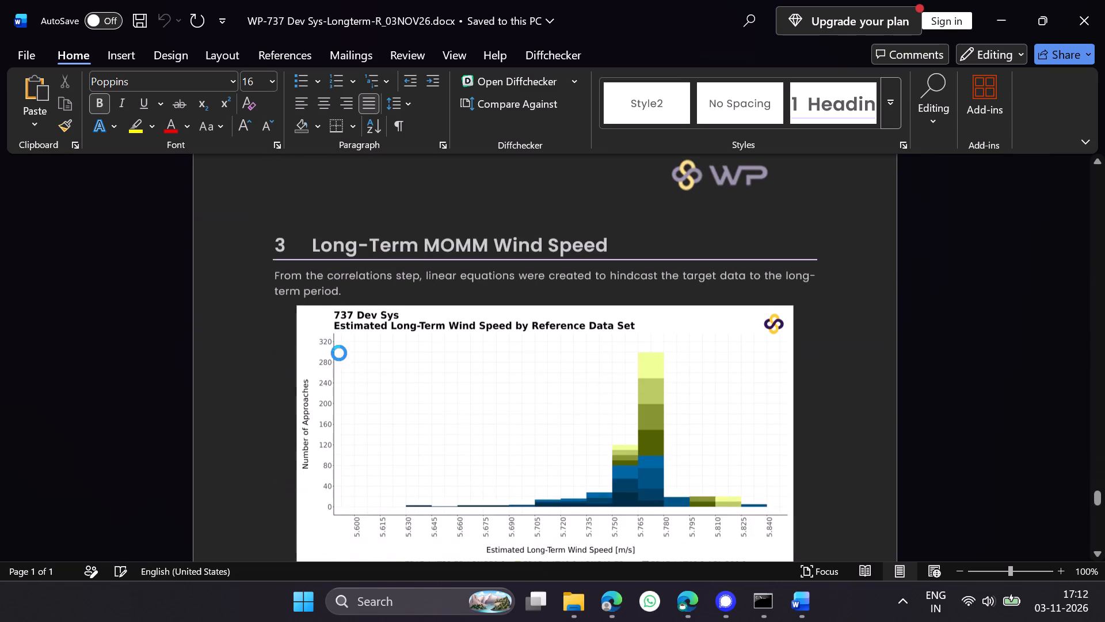
{"action": "scroll", "coordinate": [339, 353], "scroll_direction": "down", "scroll_amount": 15}
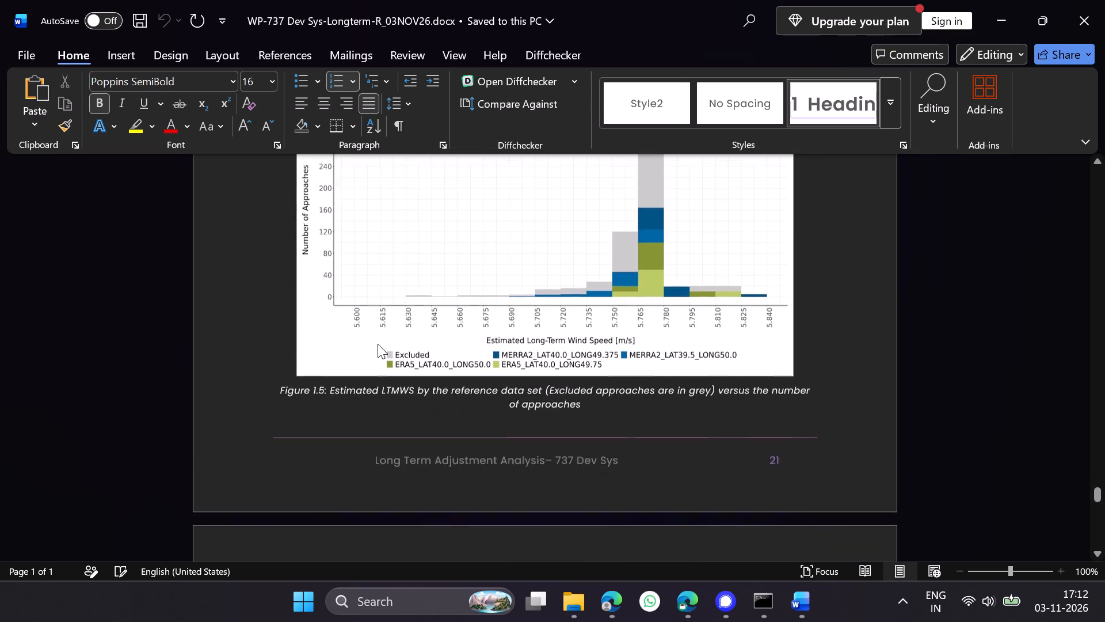
{"action": "scroll", "coordinate": [378, 344], "scroll_direction": "up", "scroll_amount": 10}
{"action": "scroll", "coordinate": [378, 344], "scroll_direction": "down", "scroll_amount": 6, "text": "ctrl"}
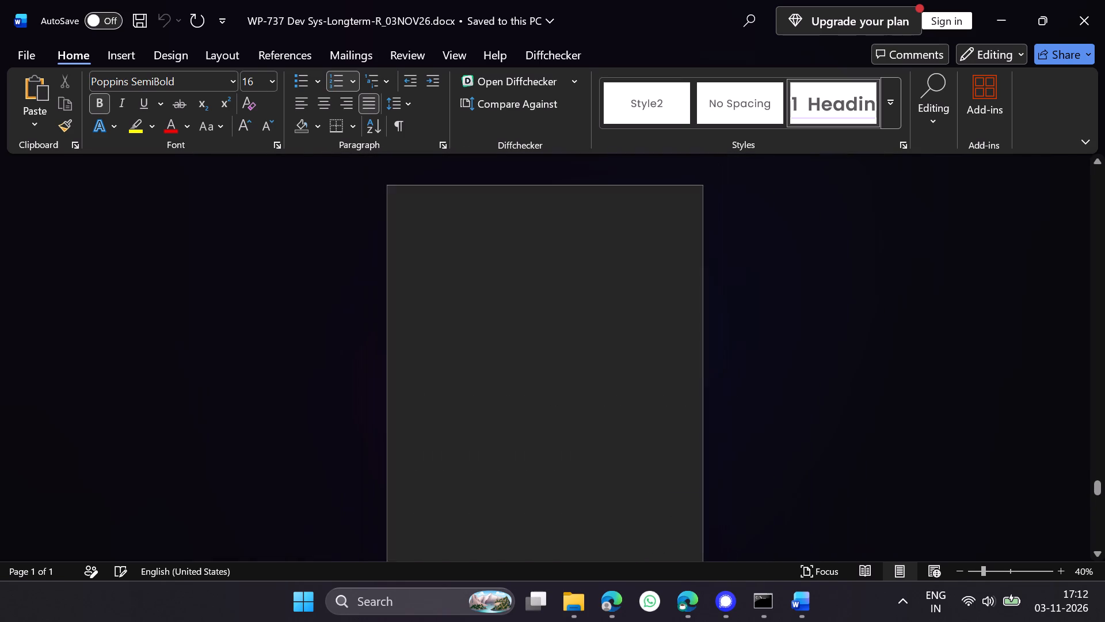
{"action": "scroll", "coordinate": [378, 344], "scroll_direction": "up", "scroll_amount": 1}
{"action": "scroll", "coordinate": [782, 430], "scroll_direction": "up", "scroll_amount": 2}
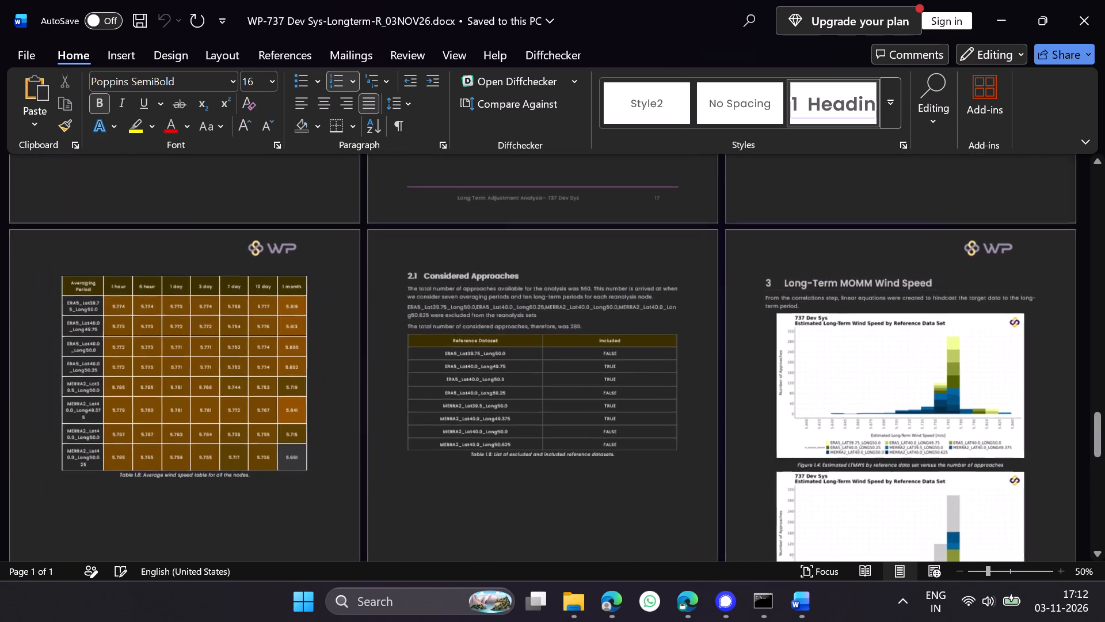
{"action": "scroll", "coordinate": [782, 430], "scroll_direction": "up", "scroll_amount": 1, "text": "ctrl"}
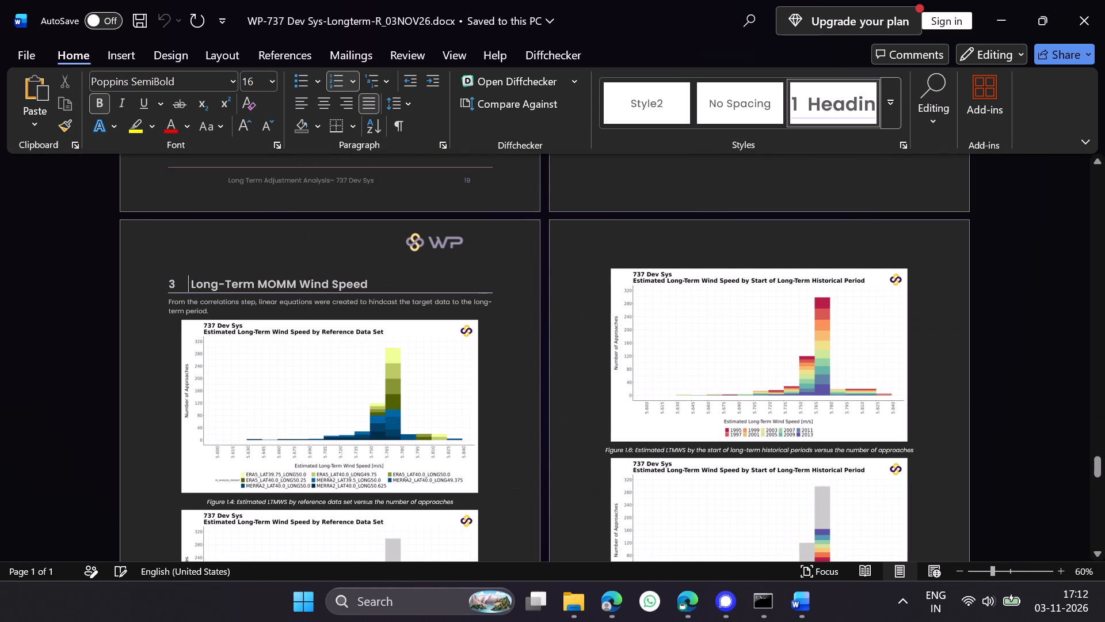
{"action": "scroll", "coordinate": [471, 439], "scroll_direction": "down", "scroll_amount": 5}
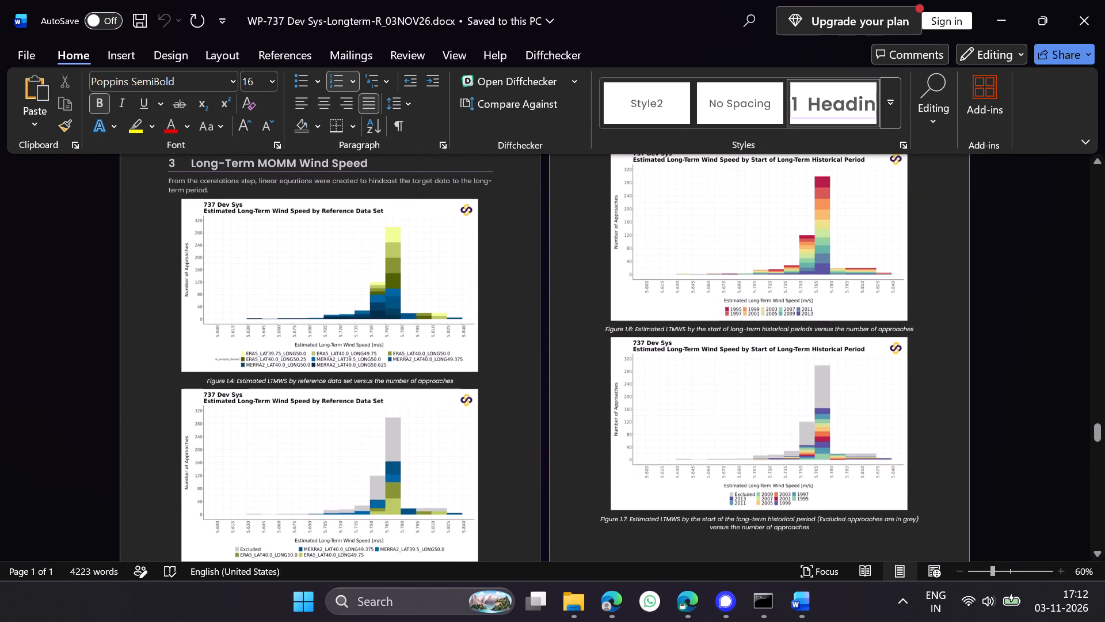
{"action": "scroll", "coordinate": [471, 439], "scroll_direction": "up", "scroll_amount": 1, "text": "ctrl"}
{"action": "scroll", "coordinate": [471, 439], "scroll_direction": "down", "scroll_amount": 2, "text": "ctrl"}
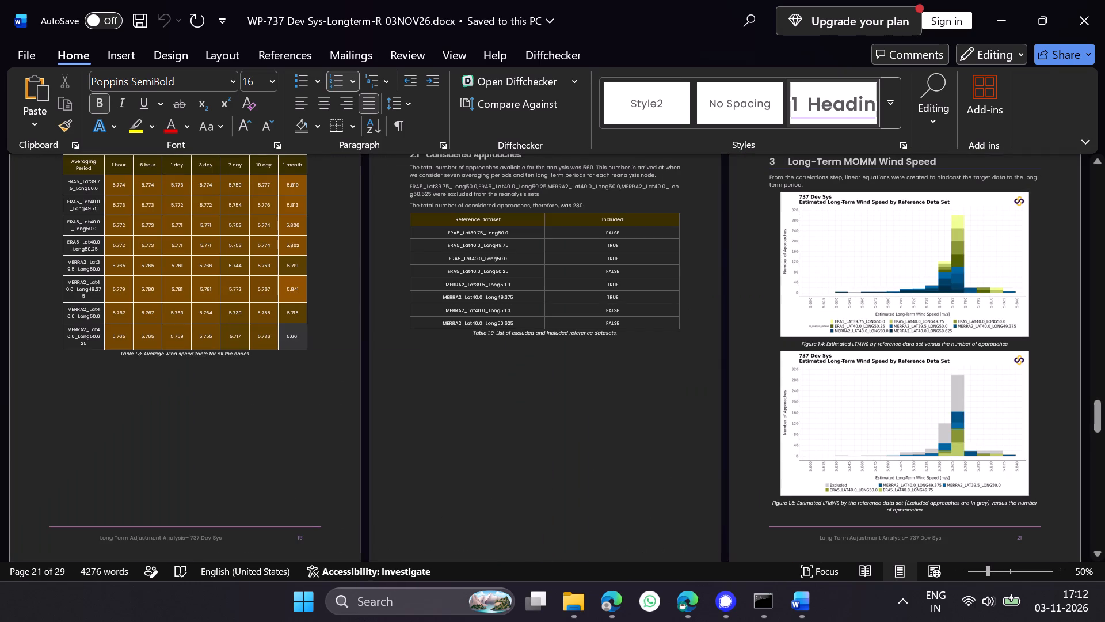
Capture a screenshot of the Long-Term MOMM Wind Speed section showing Figures 1.4 and 1.5 in full-screen focus view.
{"action": "key", "text": "Print"}
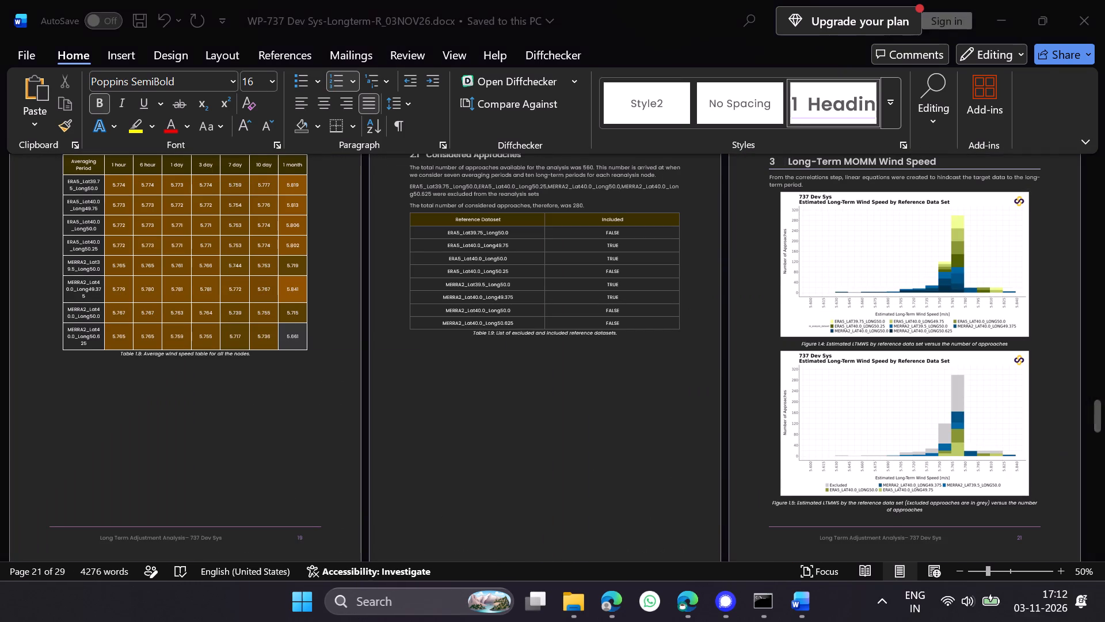
{"action": "key", "text": "Escape"}
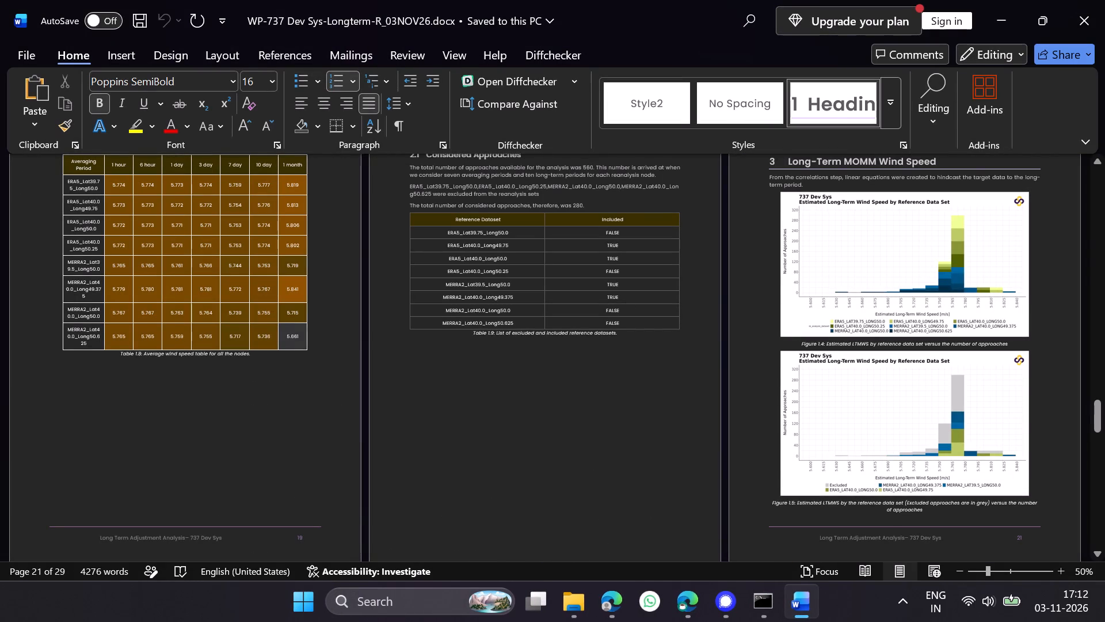
{"action": "scroll", "coordinate": [827, 237], "scroll_direction": "up", "scroll_amount": 3, "text": "ctrl"}
{"action": "scroll", "coordinate": [788, 282], "scroll_direction": "down", "scroll_amount": 2}
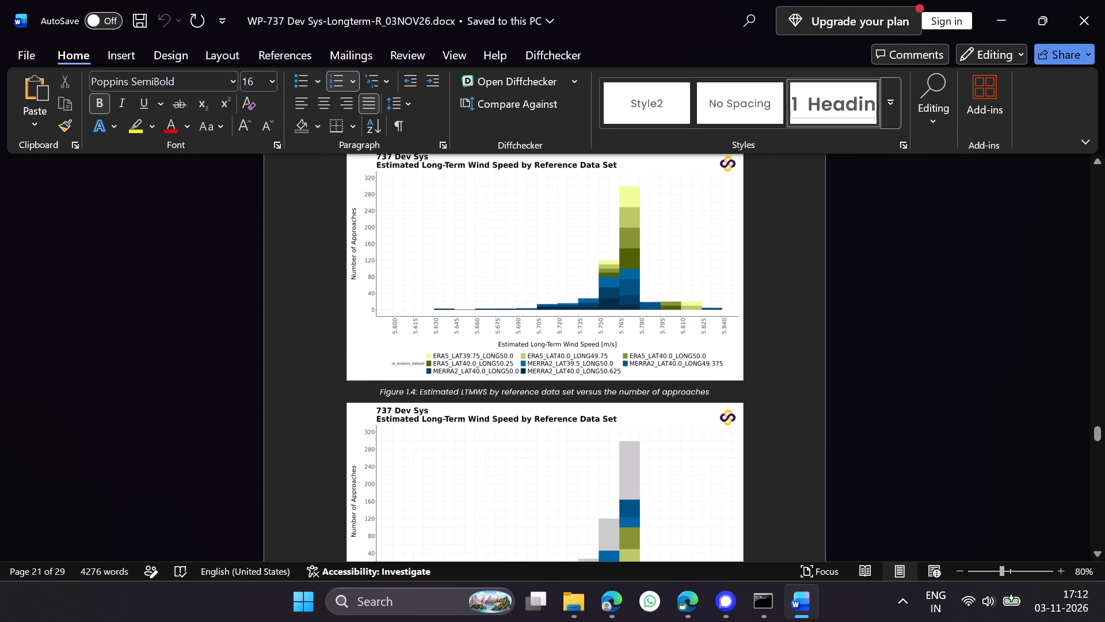
{"action": "left_click", "coordinate": [805, 575]}
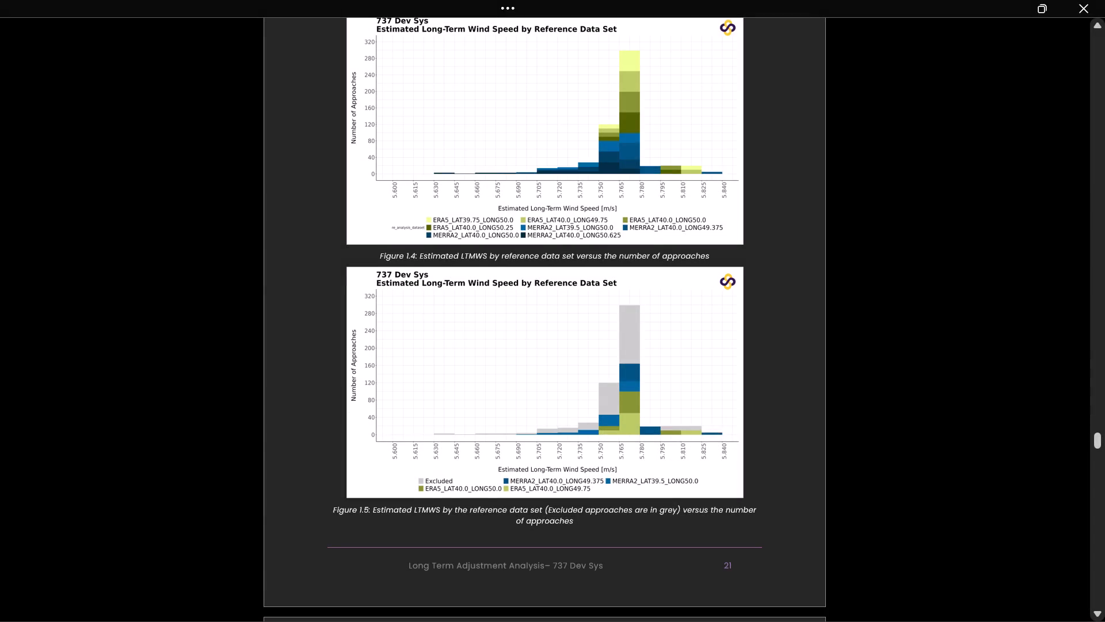
{"action": "scroll", "coordinate": [872, 502], "scroll_direction": "up", "scroll_amount": 2}
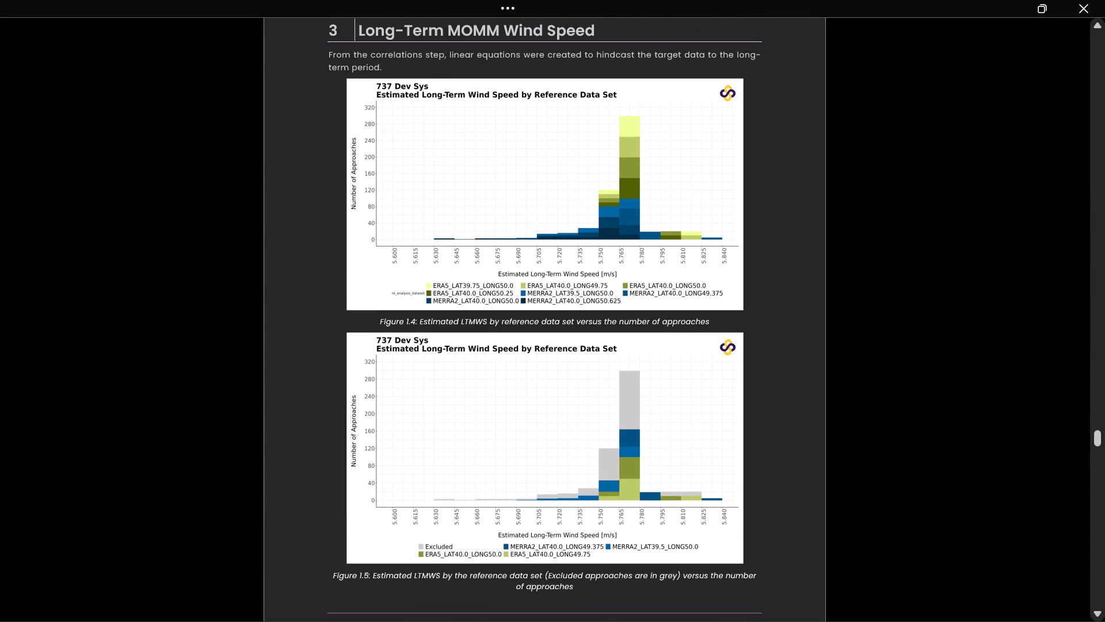
{"action": "key", "text": "Print"}
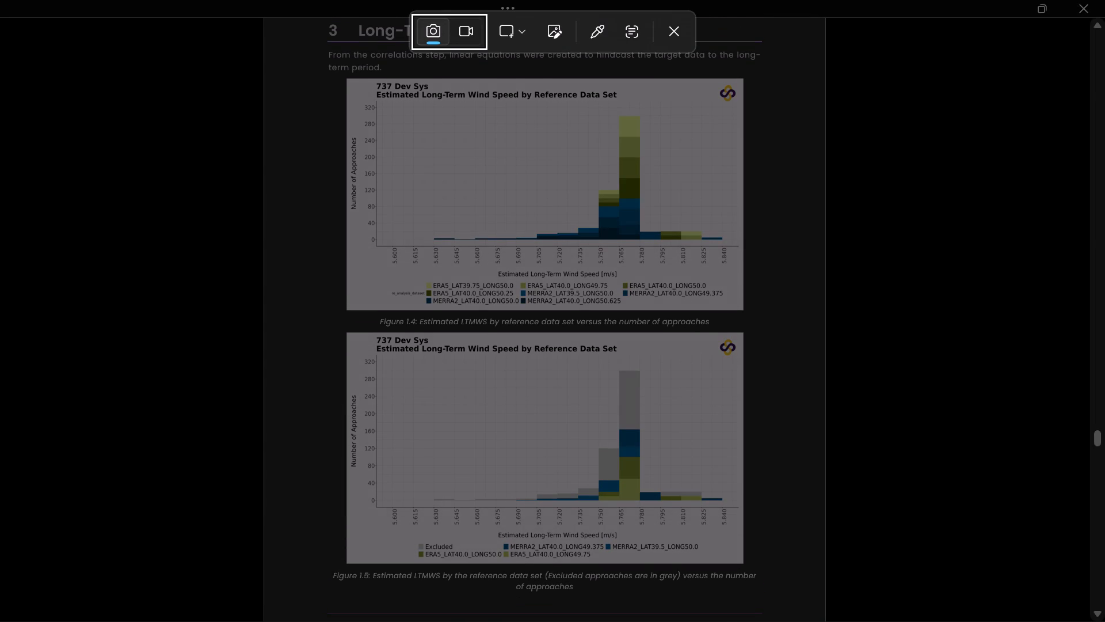
{"action": "left_click_drag", "start_coordinate": [279, 21], "coordinate": [769, 588]}
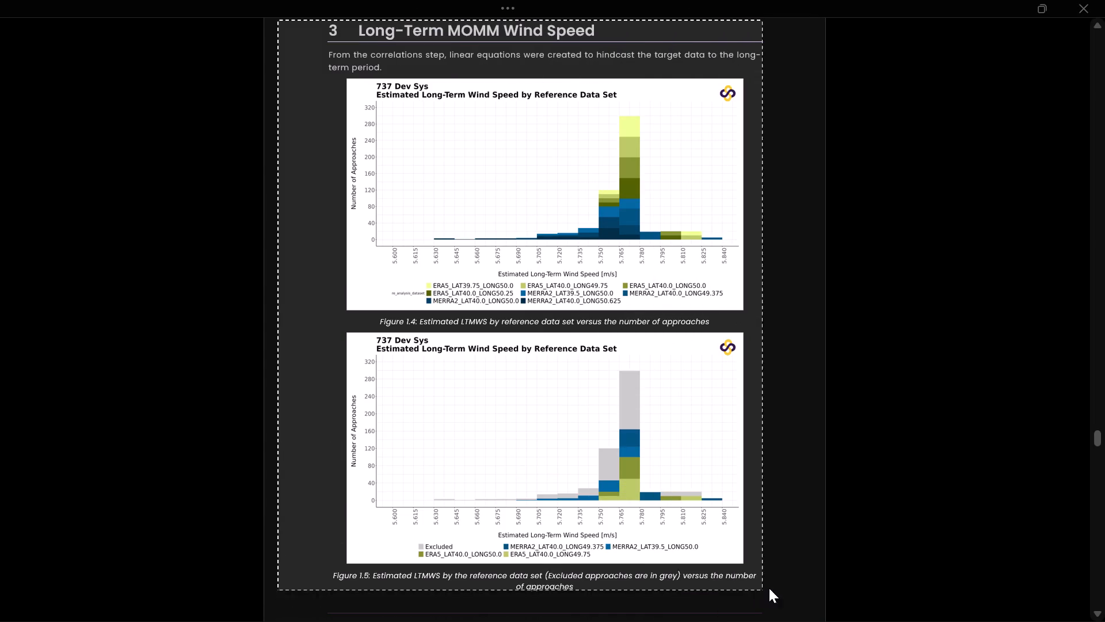
{"action": "left_click_drag", "start_coordinate": [769, 588], "coordinate": [782, 586]}
{"action": "key", "text": "Escape"}
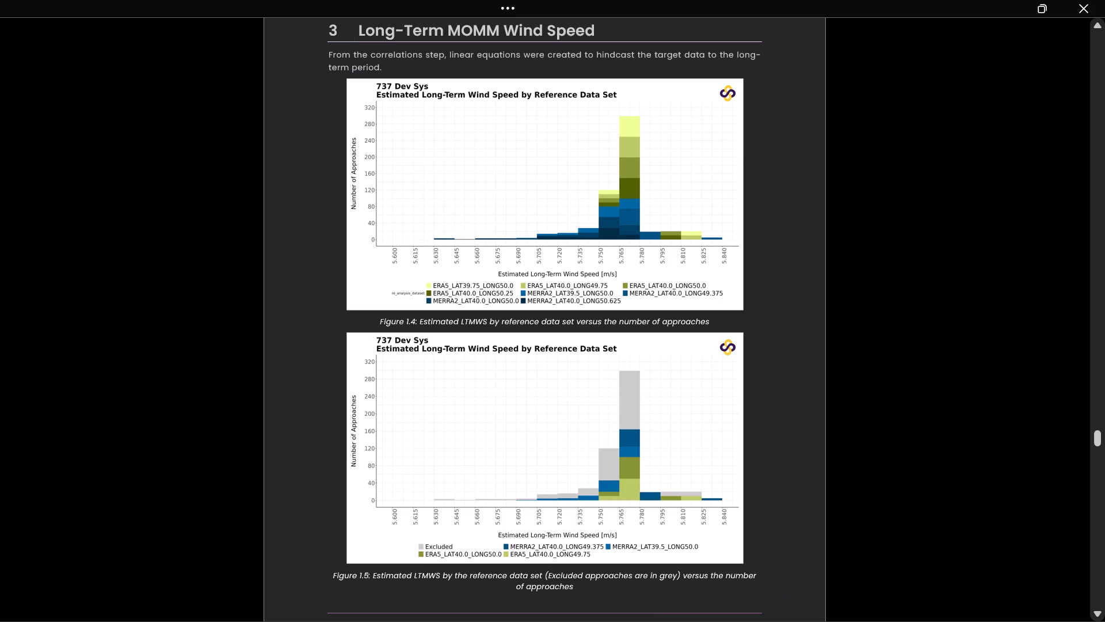
{"action": "key", "text": "Escape"}
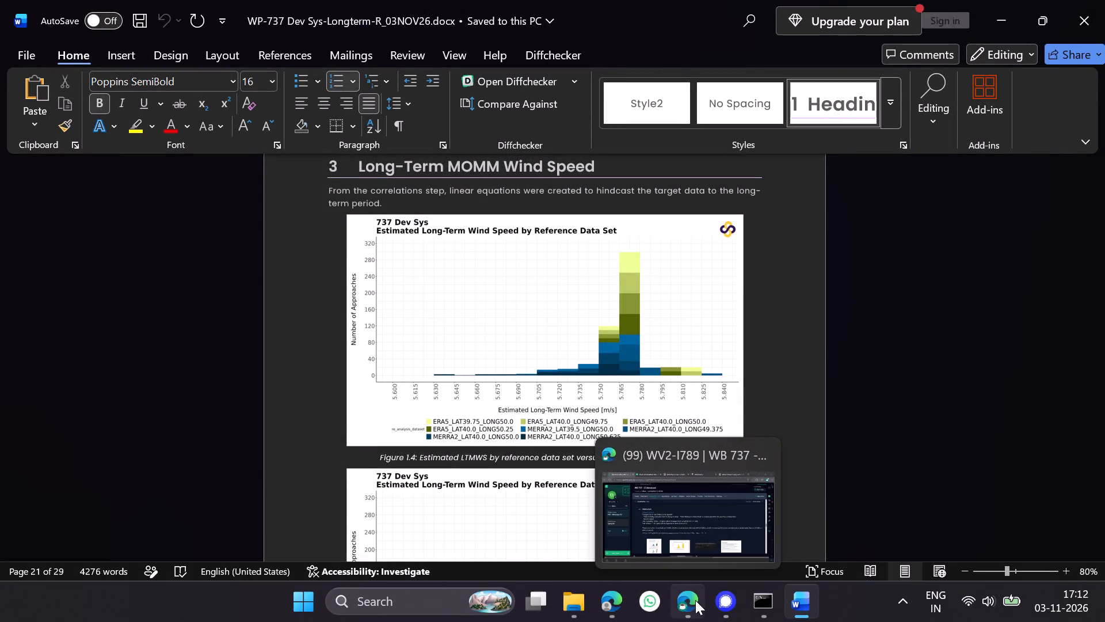
Switch to Edge and paste the screenshot of Figures 1.4 and 1.5 after the existing images in the WB 737 comment draft.
{"action": "left_click", "coordinate": [685, 515]}
{"action": "scroll", "coordinate": [681, 458], "scroll_direction": "down", "scroll_amount": 13}
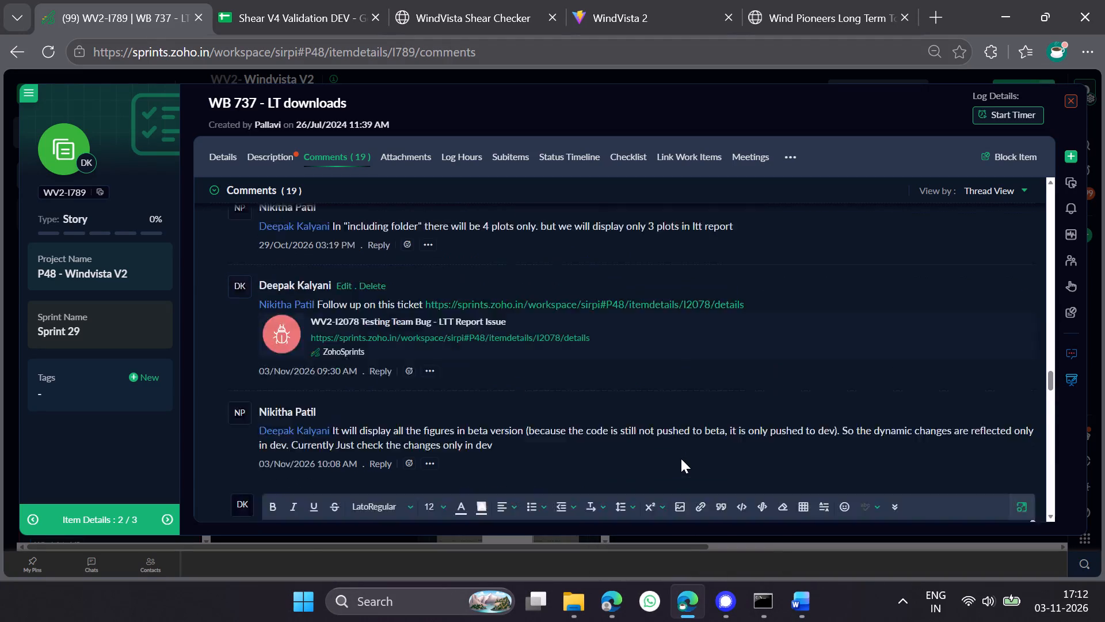
{"action": "scroll", "coordinate": [681, 458], "scroll_direction": "up", "scroll_amount": 3}
{"action": "scroll", "coordinate": [803, 443], "scroll_direction": "down", "scroll_amount": 7}
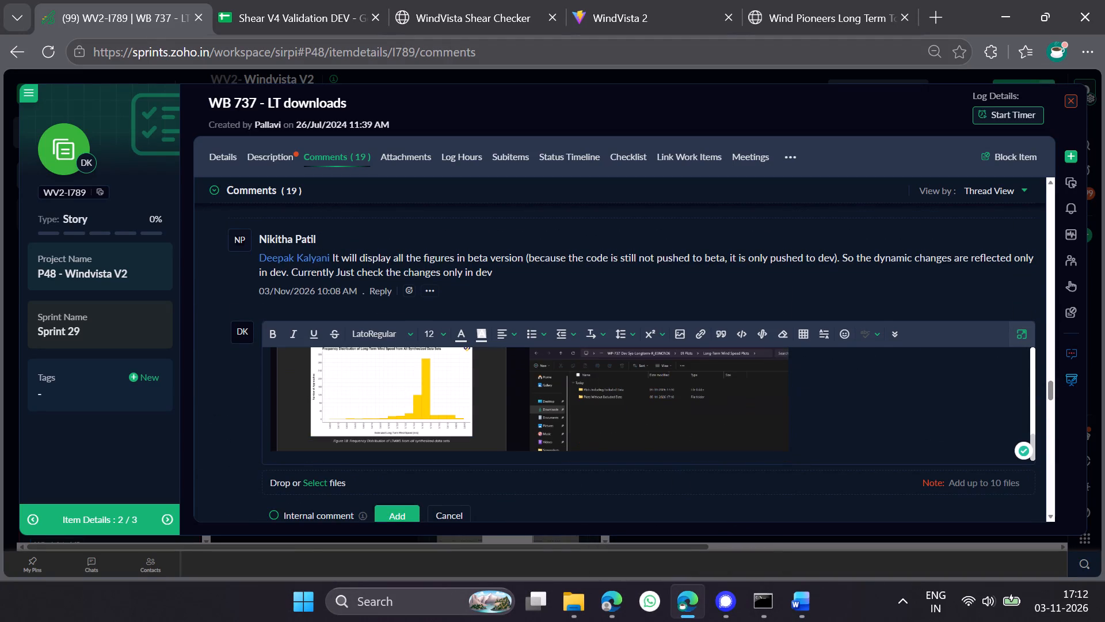
{"action": "left_click", "coordinate": [809, 431]}
{"action": "key", "text": "ctrl+v"}
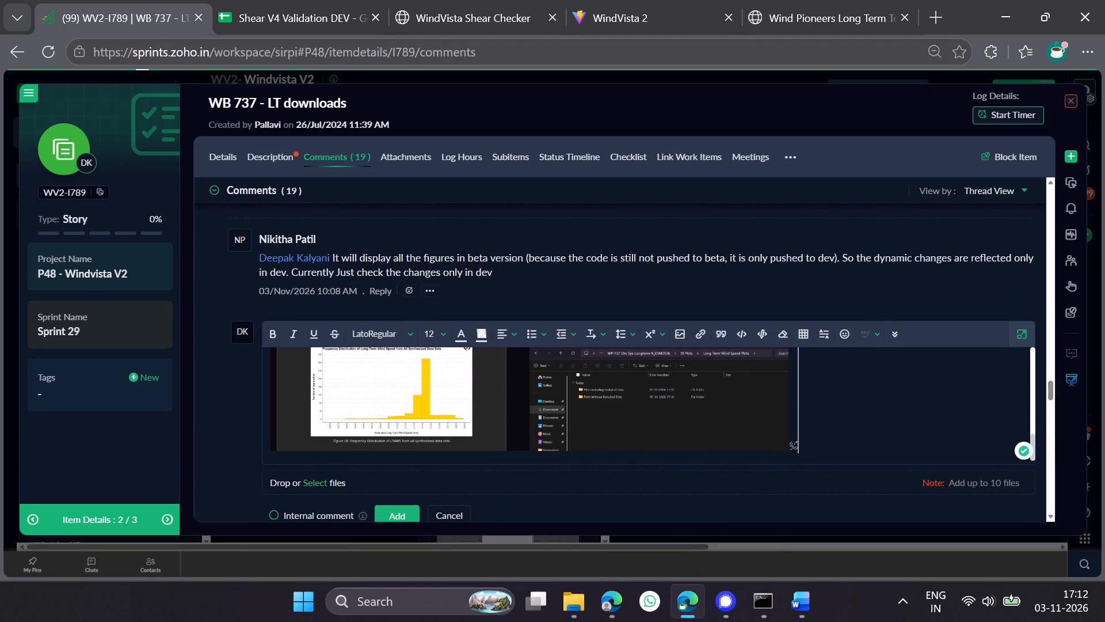
{"action": "scroll", "coordinate": [604, 422], "scroll_direction": "down", "scroll_amount": 8}
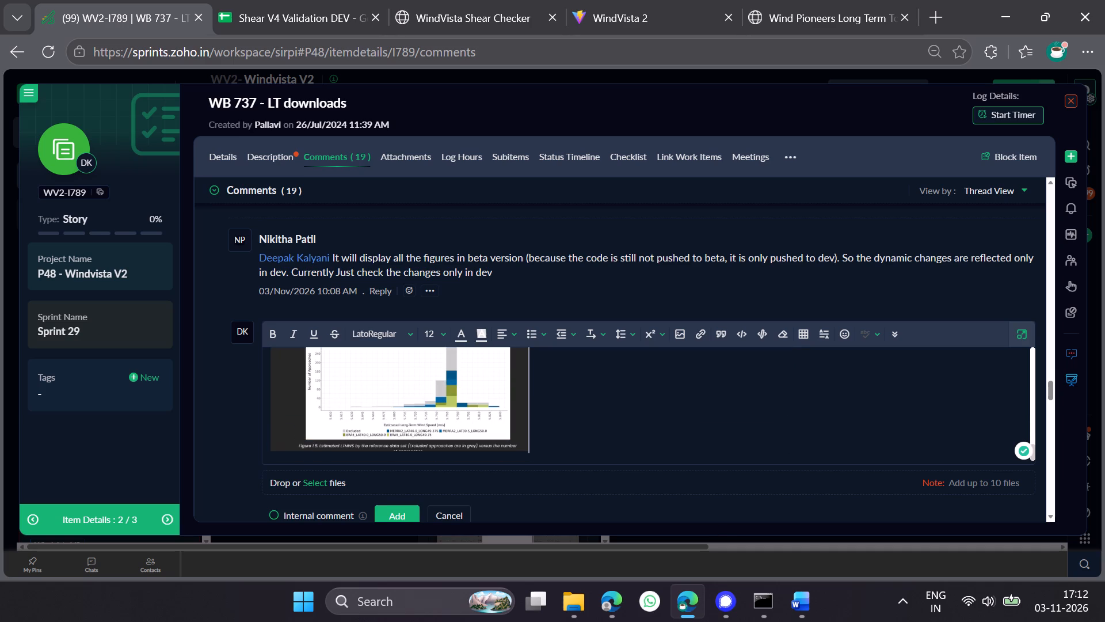
Switch to Word and capture a screenshot of report Figures 1.6 and 1.7 in full-screen focus view.
{"action": "left_click", "coordinate": [791, 593]}
{"action": "scroll", "coordinate": [548, 424], "scroll_direction": "down", "scroll_amount": 6}
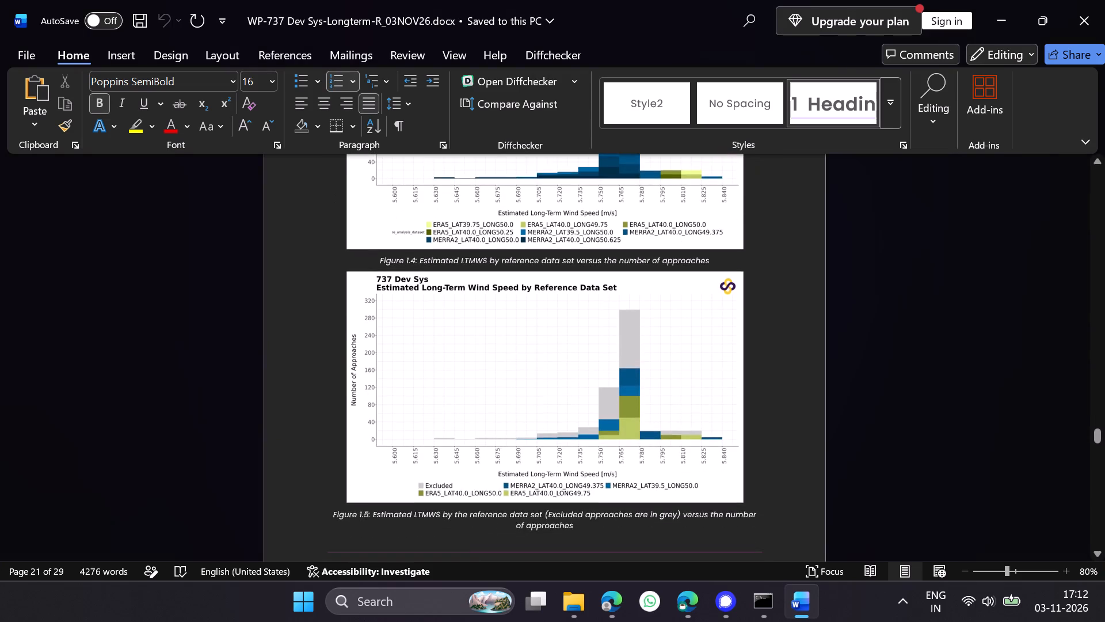
{"action": "scroll", "coordinate": [717, 483], "scroll_direction": "down", "scroll_amount": 6}
{"action": "left_click", "coordinate": [812, 567]}
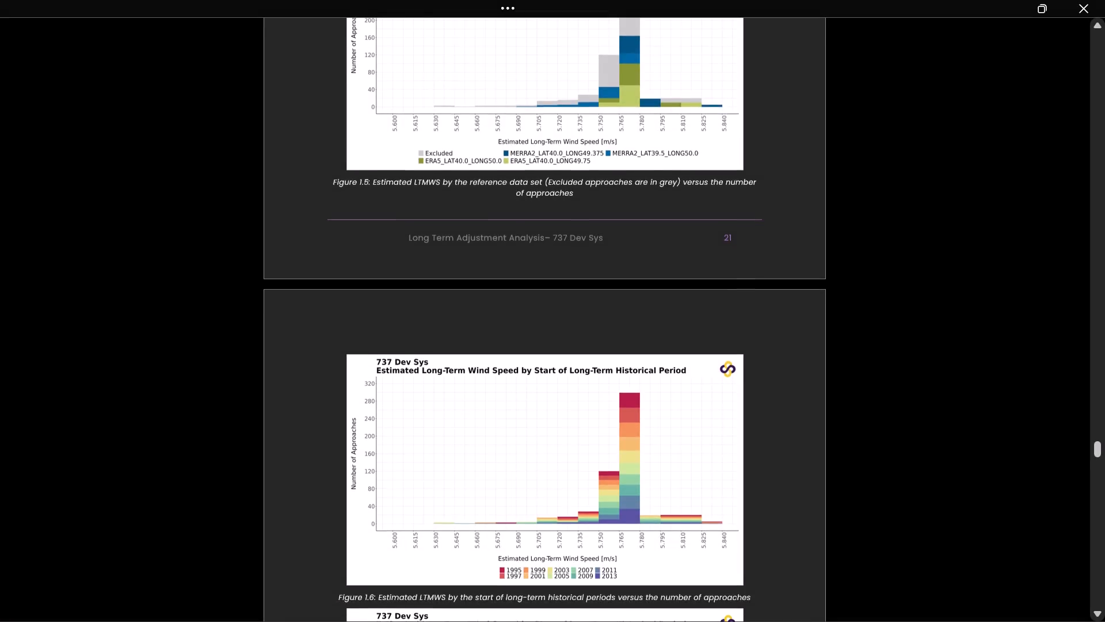
{"action": "scroll", "coordinate": [543, 466], "scroll_direction": "down", "scroll_amount": 8}
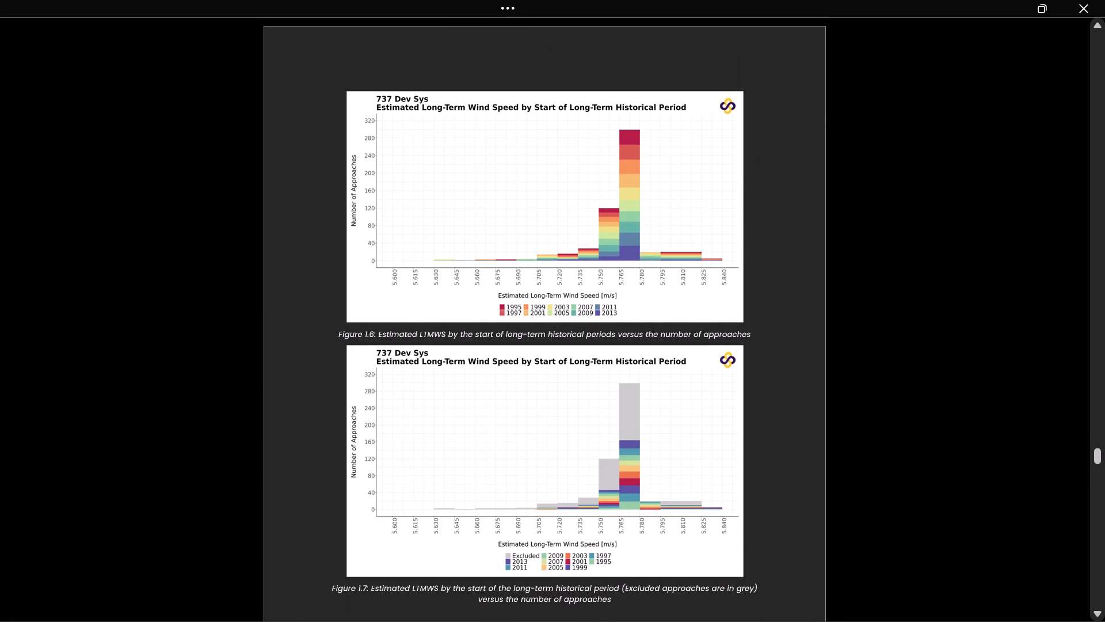
{"action": "key", "text": "Print"}
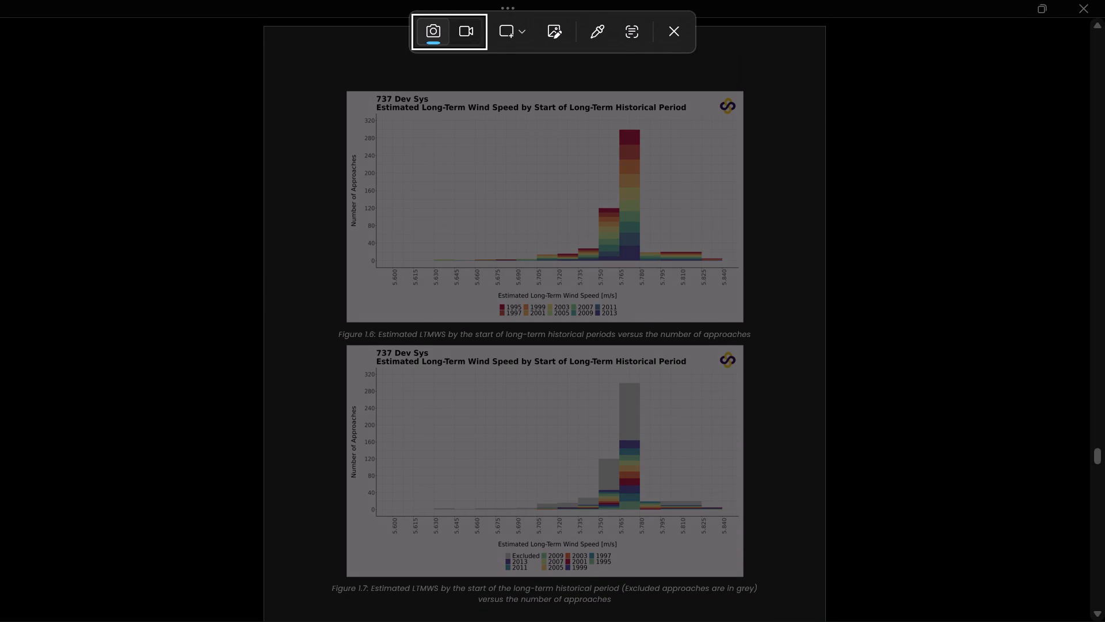
{"action": "left_click_drag", "start_coordinate": [298, 73], "coordinate": [792, 607]}
{"action": "key", "text": "Escape"}
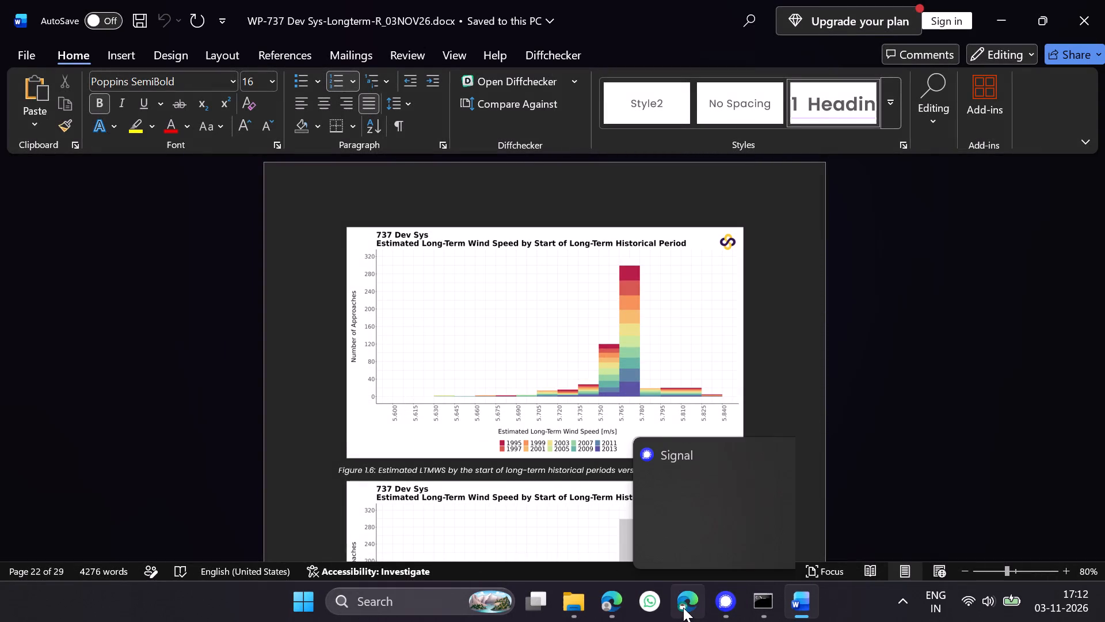
Switch to Edge and paste the Figures 1.6 and 1.7 screenshot beside the previous image in the WB 737 comment draft.
{"action": "left_click", "coordinate": [692, 546]}
{"action": "scroll", "coordinate": [516, 432], "scroll_direction": "down", "scroll_amount": 4}
{"action": "scroll", "coordinate": [561, 441], "scroll_direction": "up", "scroll_amount": 3}
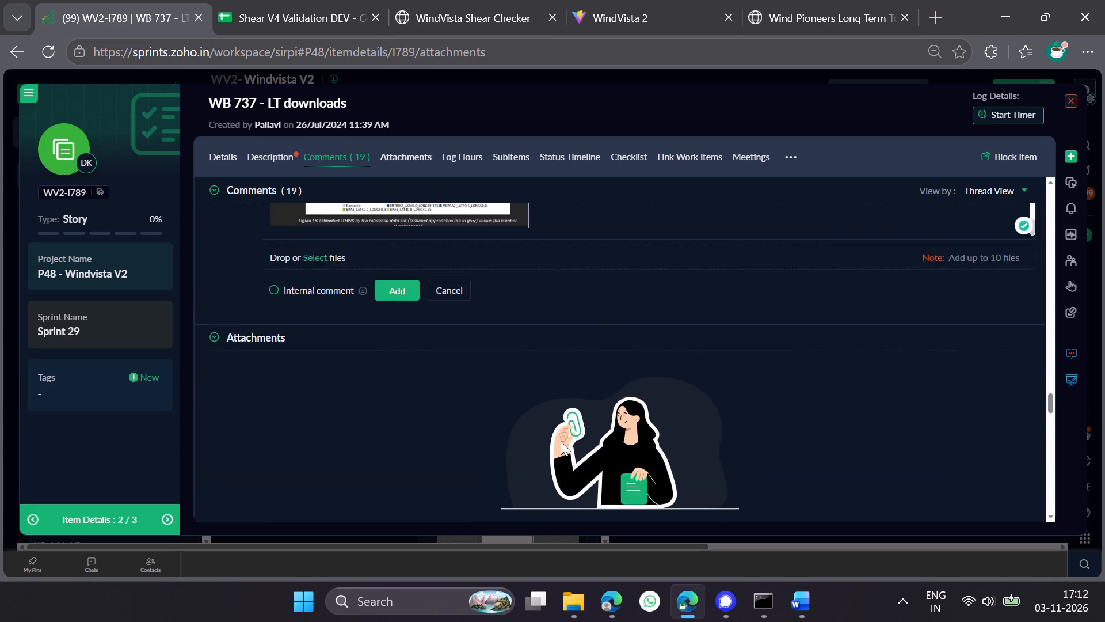
{"action": "scroll", "coordinate": [561, 441], "scroll_direction": "up", "scroll_amount": 2}
{"action": "left_click", "coordinate": [570, 476]}
{"action": "key", "text": "ctrl+v"}
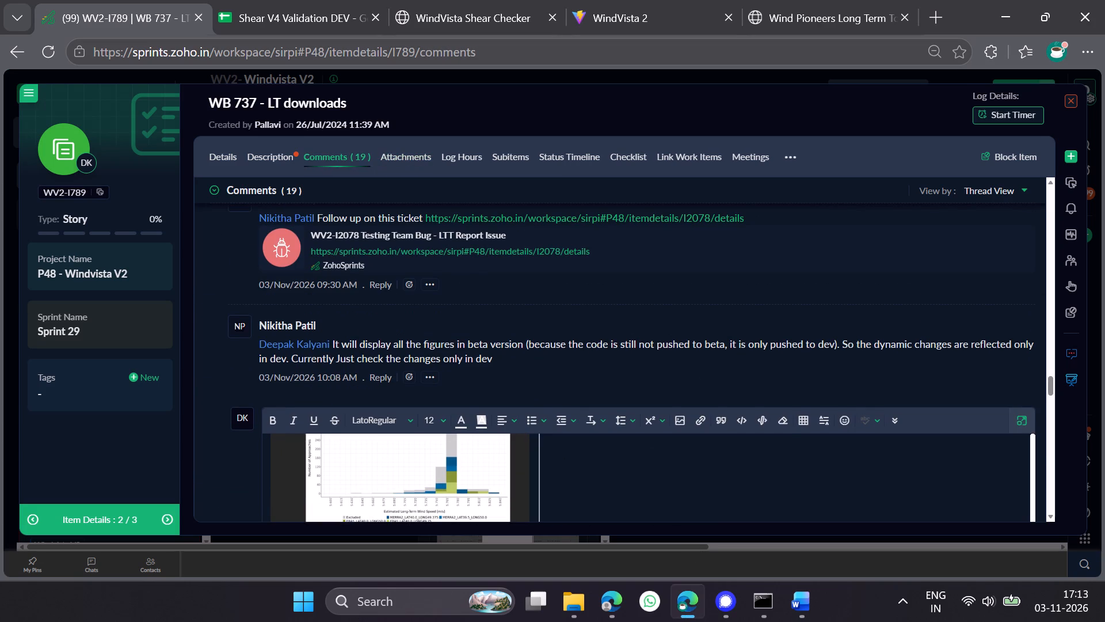
{"action": "scroll", "coordinate": [724, 466], "scroll_direction": "down", "scroll_amount": 2}
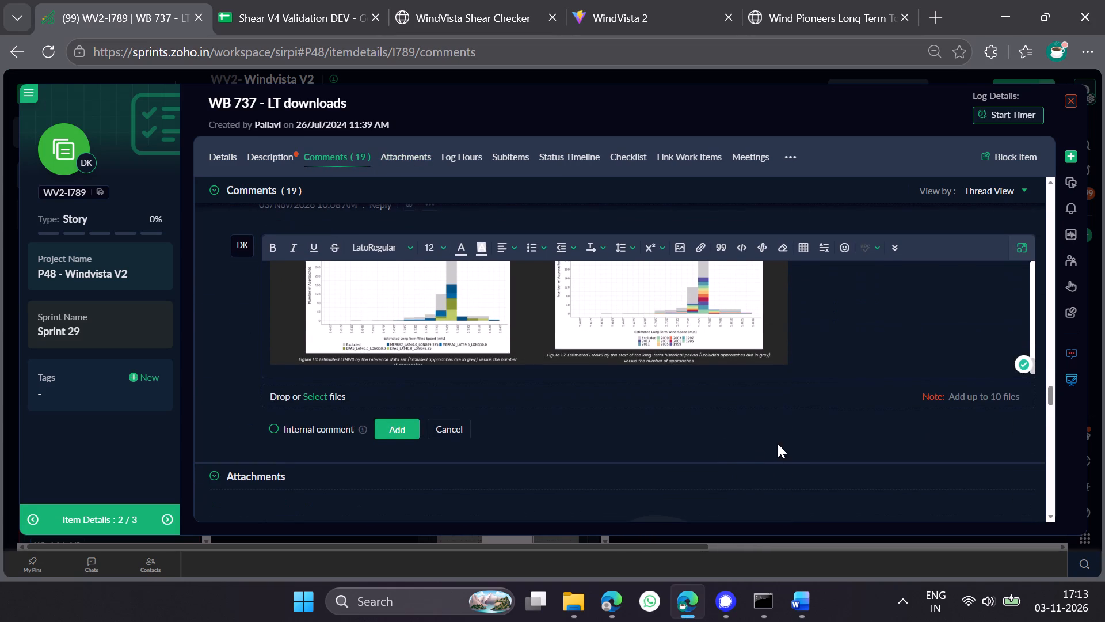
Switch to Word and capture a screenshot of the frequency distribution plots, Figures 1.8 and 1.9, in full-screen focus view.
{"action": "left_click", "coordinate": [799, 599]}
{"action": "scroll", "coordinate": [718, 373], "scroll_direction": "down", "scroll_amount": 17}
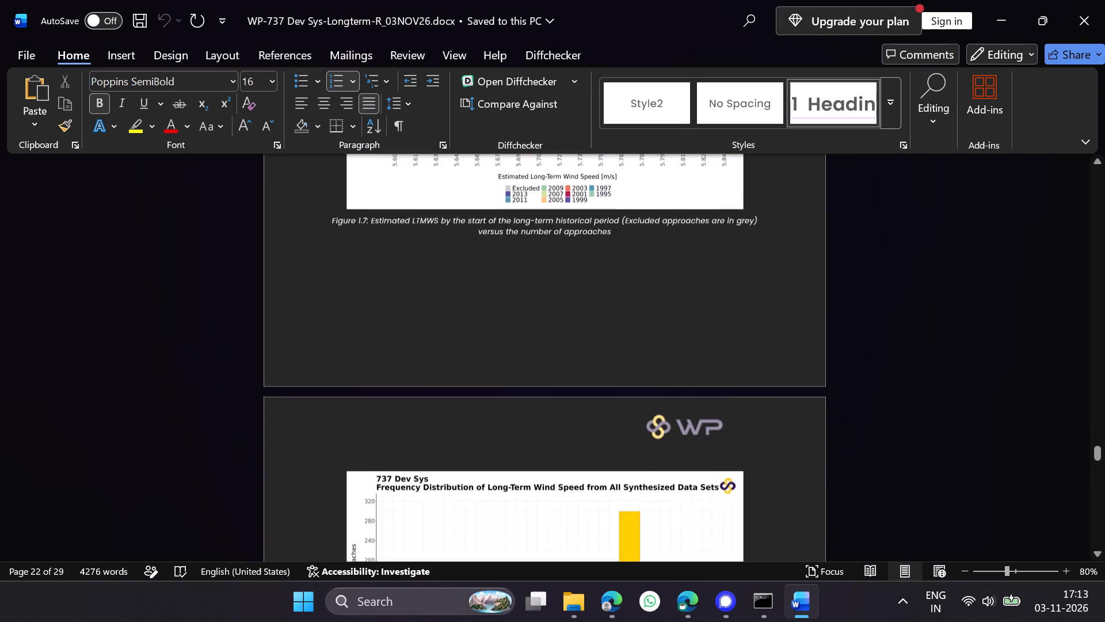
{"action": "scroll", "coordinate": [718, 373], "scroll_direction": "down", "scroll_amount": 11}
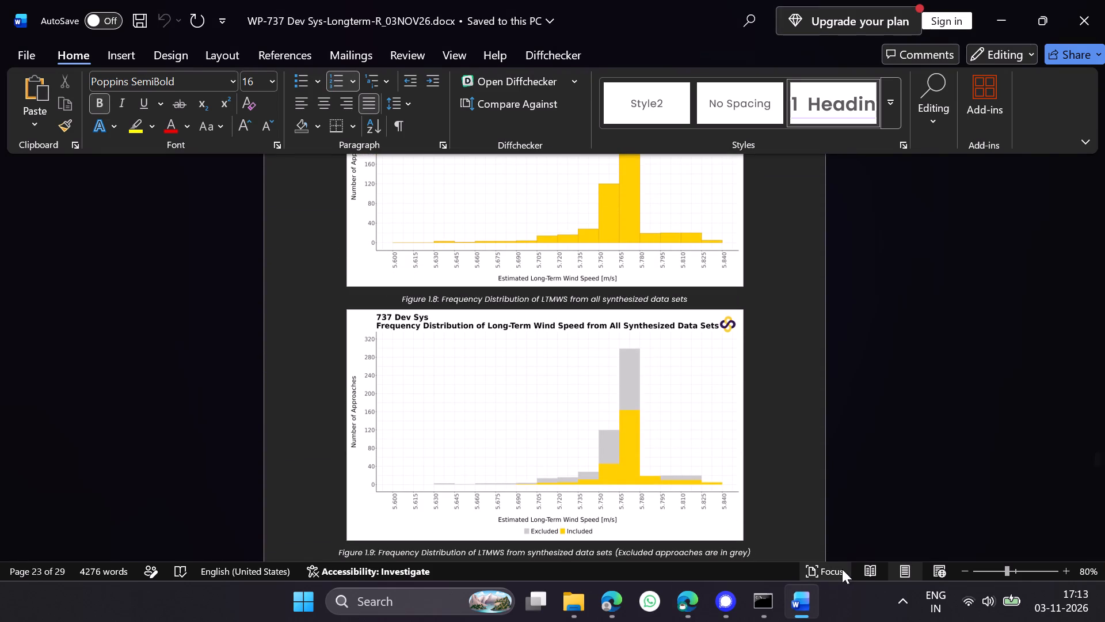
{"action": "left_click", "coordinate": [842, 569]}
{"action": "scroll", "coordinate": [741, 446], "scroll_direction": "up", "scroll_amount": 4}
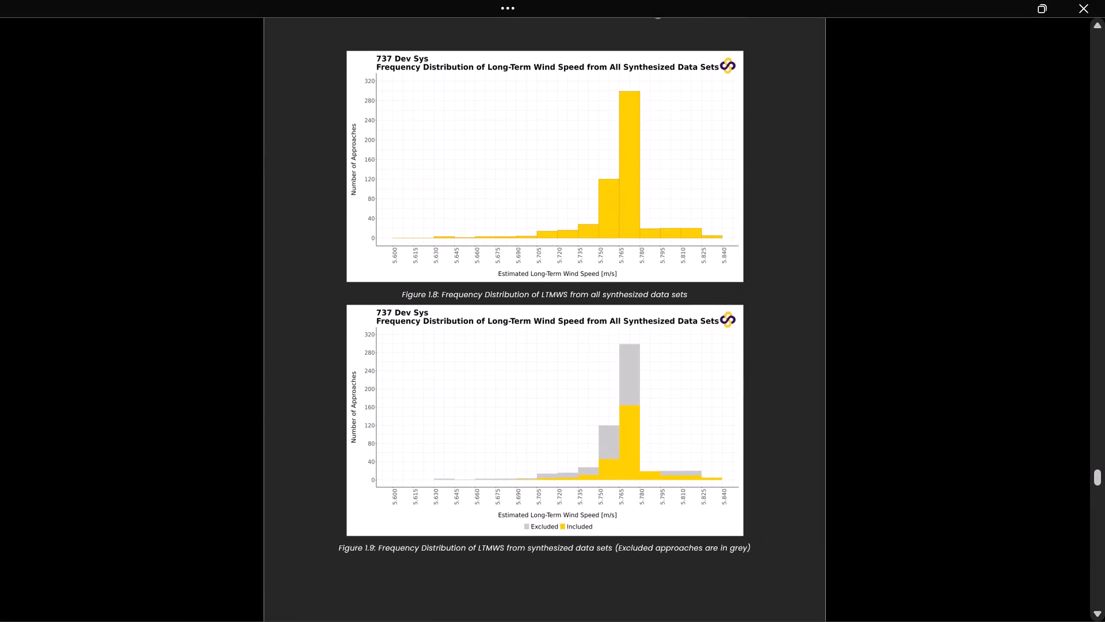
{"action": "scroll", "coordinate": [741, 446], "scroll_direction": "up", "scroll_amount": 1}
{"action": "scroll", "coordinate": [741, 446], "scroll_direction": "down", "scroll_amount": 1}
{"action": "key", "text": "Print"}
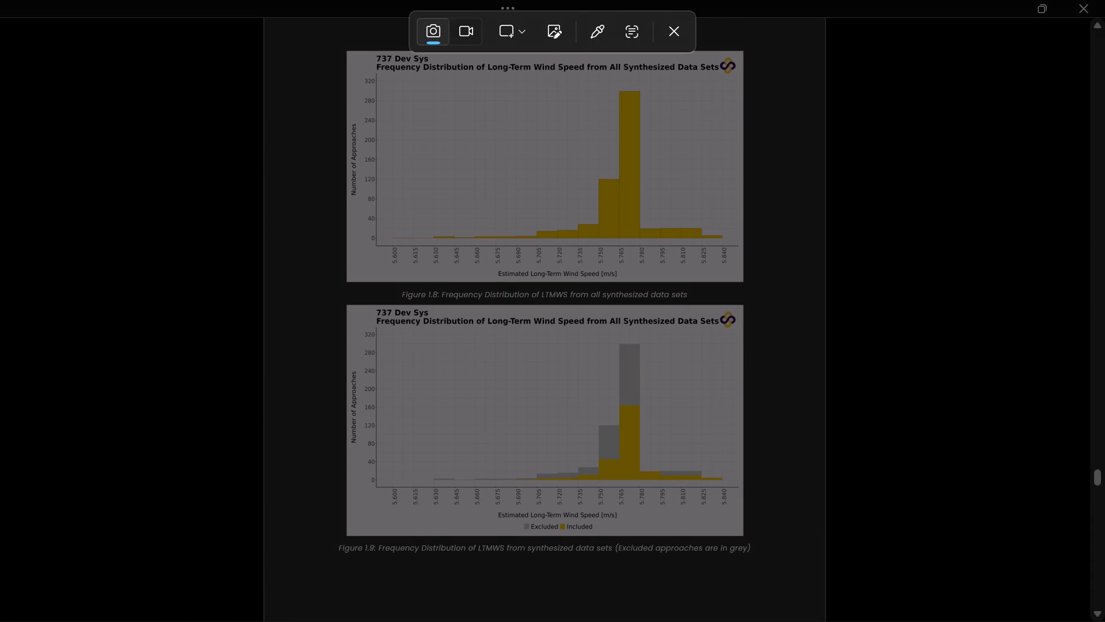
{"action": "left_click_drag", "start_coordinate": [276, 18], "coordinate": [783, 608]}
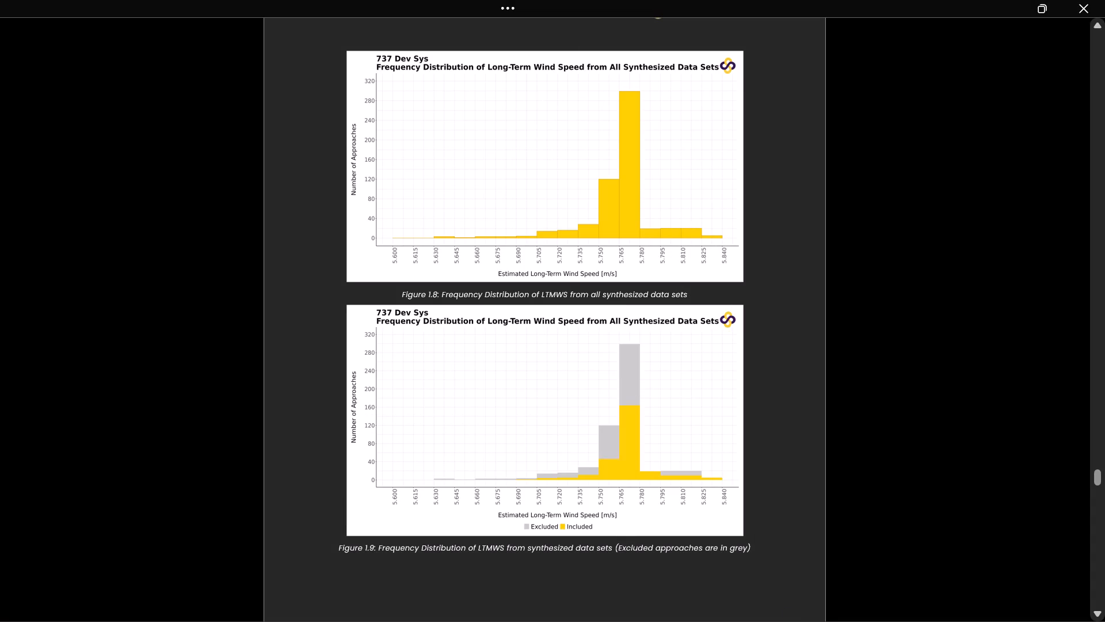
{"action": "key", "text": "Escape"}
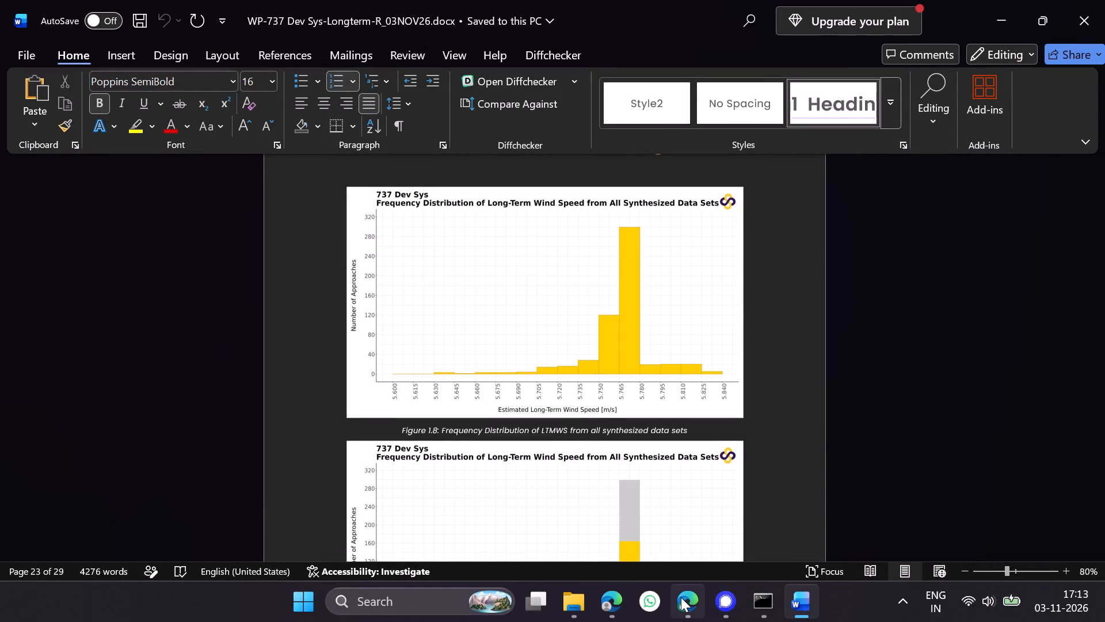
Switch to Edge and paste the Figures 1.8 and 1.9 screenshot at the end of the WB 737 comment draft.
{"action": "left_click", "coordinate": [669, 517]}
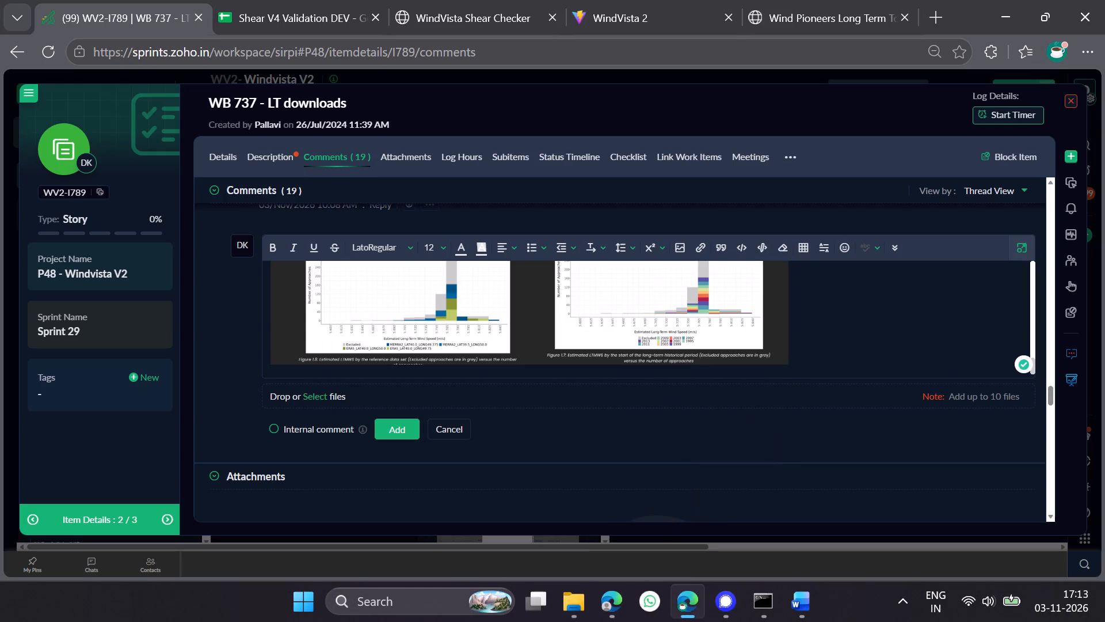
{"action": "left_click", "coordinate": [847, 344]}
{"action": "key", "text": "ctrl+v"}
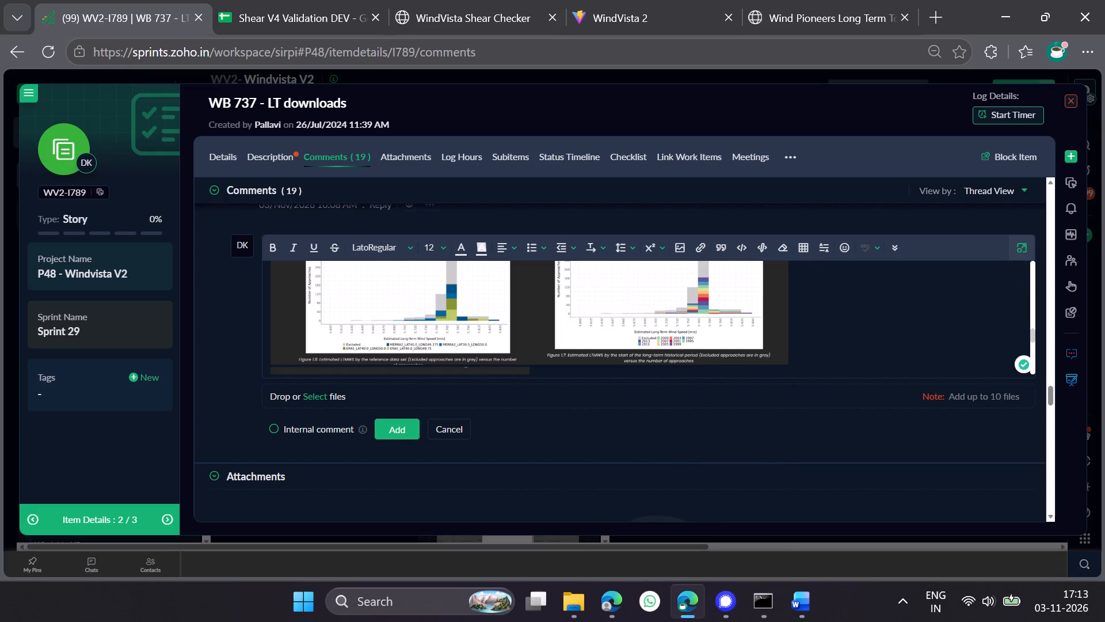
{"action": "scroll", "coordinate": [847, 344], "scroll_direction": "down", "scroll_amount": 7}
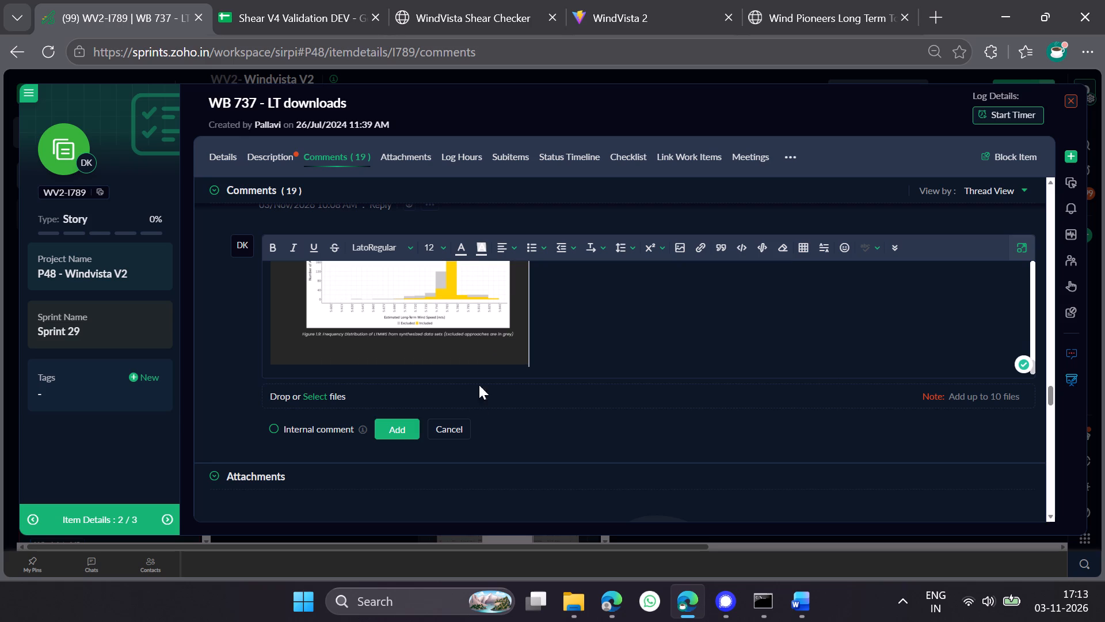
Reread the earlier WB 737 comments, examining the list of reports that use the LT plots and the excluded-data cases to test in dev.
{"action": "scroll", "coordinate": [477, 393], "scroll_direction": "up", "scroll_amount": 8}
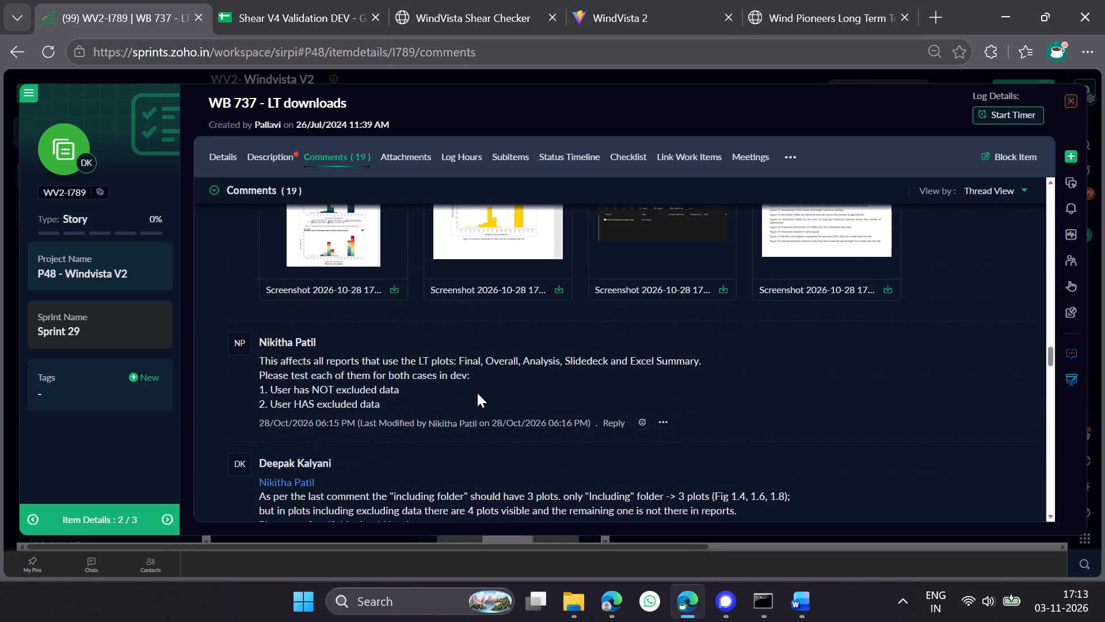
{"action": "scroll", "coordinate": [477, 393], "scroll_direction": "down", "scroll_amount": 2}
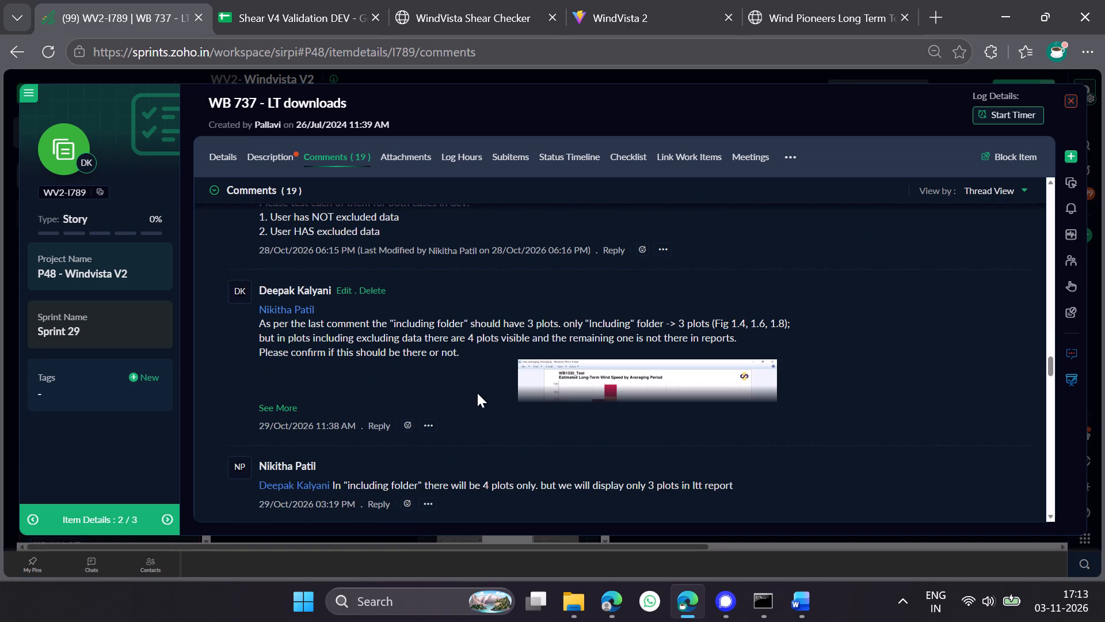
{"action": "scroll", "coordinate": [477, 393], "scroll_direction": "down", "scroll_amount": 5}
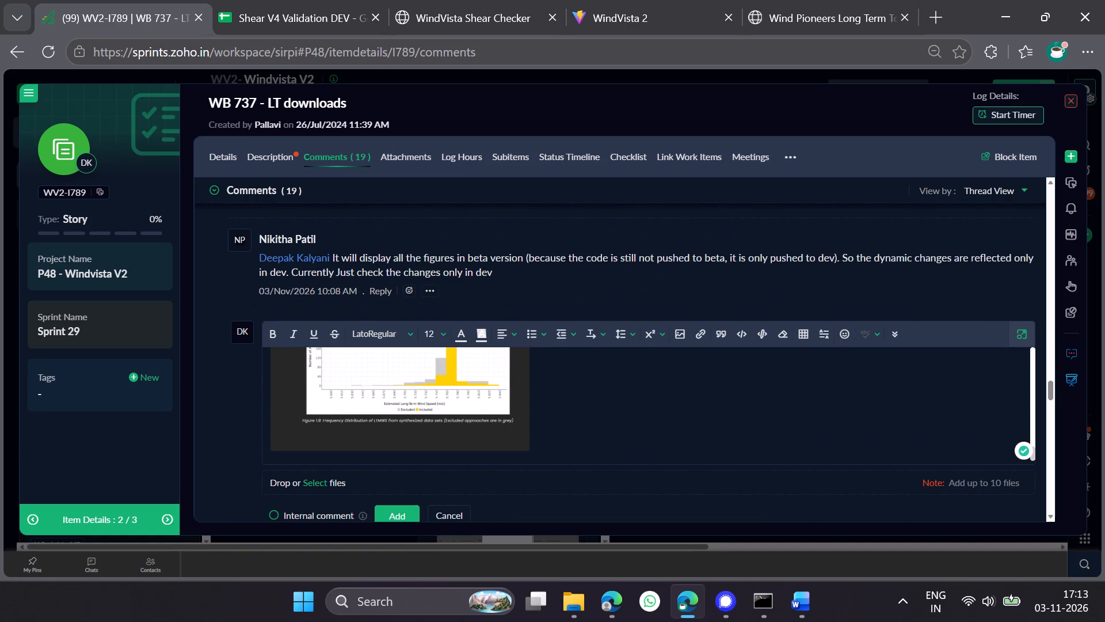
{"action": "scroll", "coordinate": [538, 374], "scroll_direction": "up", "scroll_amount": 4}
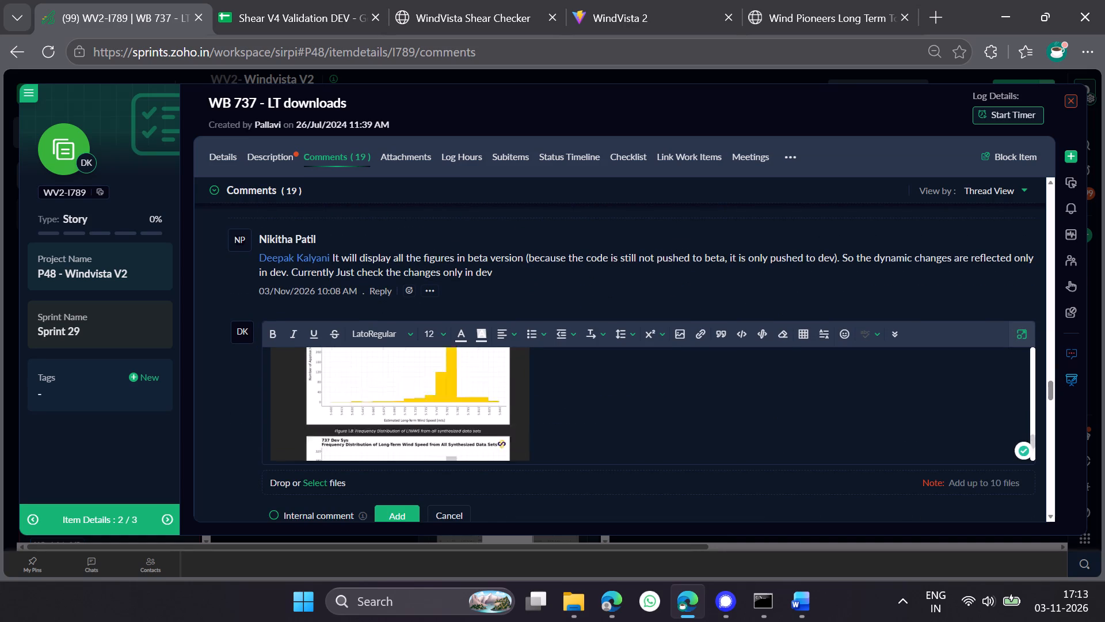
{"action": "scroll", "coordinate": [477, 347], "scroll_direction": "up", "scroll_amount": 6}
{"action": "scroll", "coordinate": [510, 290], "scroll_direction": "up", "scroll_amount": 4}
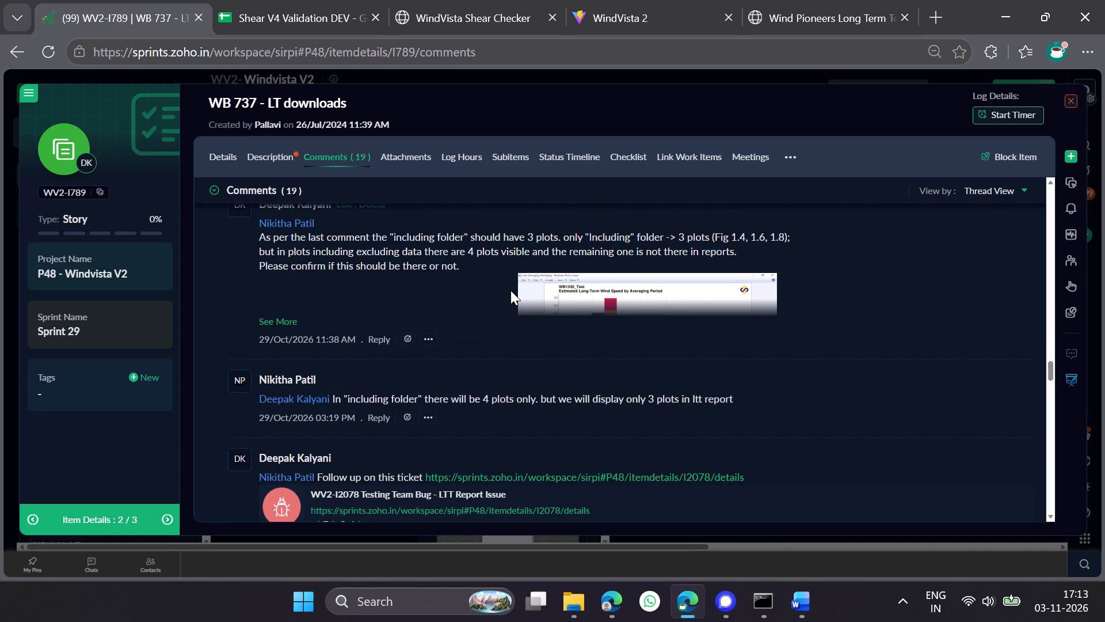
{"action": "scroll", "coordinate": [510, 290], "scroll_direction": "up", "scroll_amount": 1}
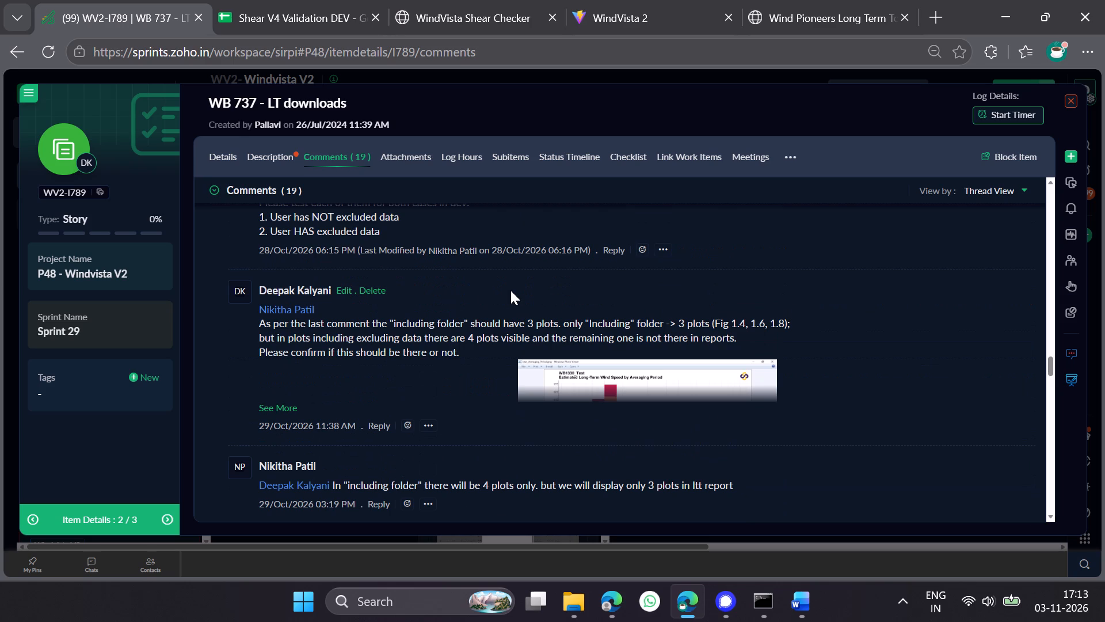
{"action": "scroll", "coordinate": [479, 306], "scroll_direction": "up", "scroll_amount": 2}
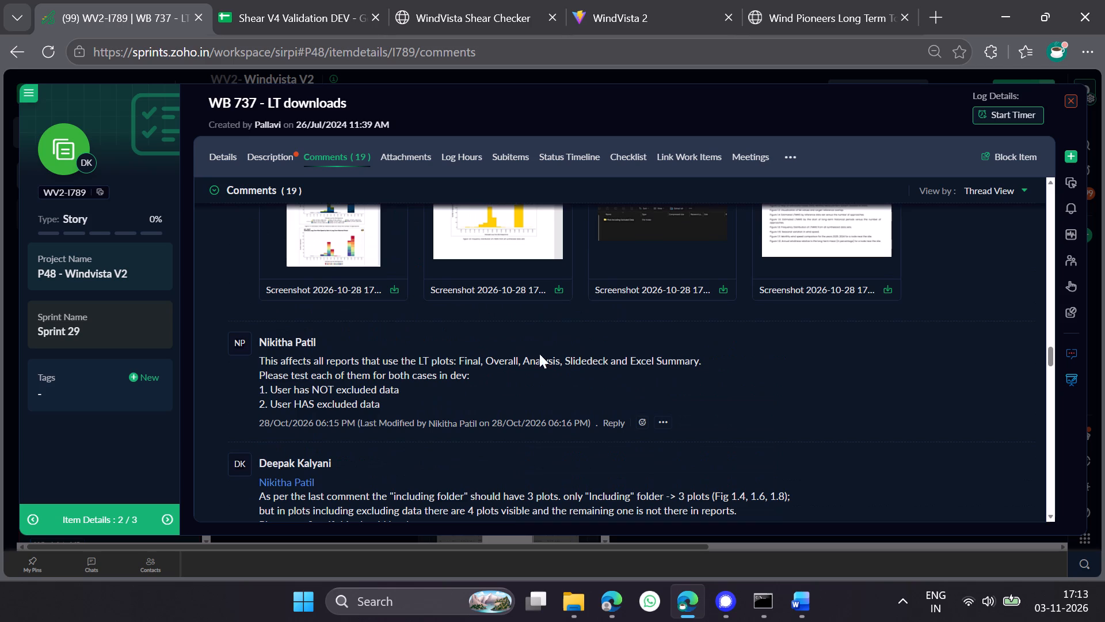
{"action": "left_click_drag", "start_coordinate": [706, 359], "coordinate": [494, 361]}
{"action": "left_click_drag", "start_coordinate": [494, 361], "coordinate": [459, 363]}
{"action": "left_click", "coordinate": [500, 302]}
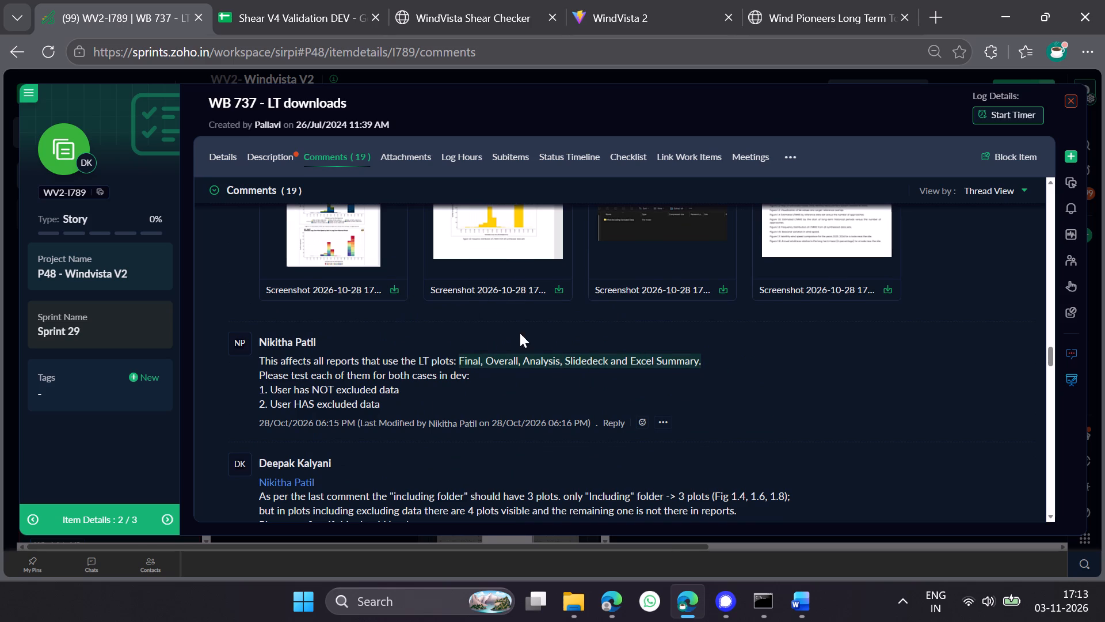
{"action": "left_click", "coordinate": [544, 376]}
{"action": "scroll", "coordinate": [595, 414], "scroll_direction": "down", "scroll_amount": 13}
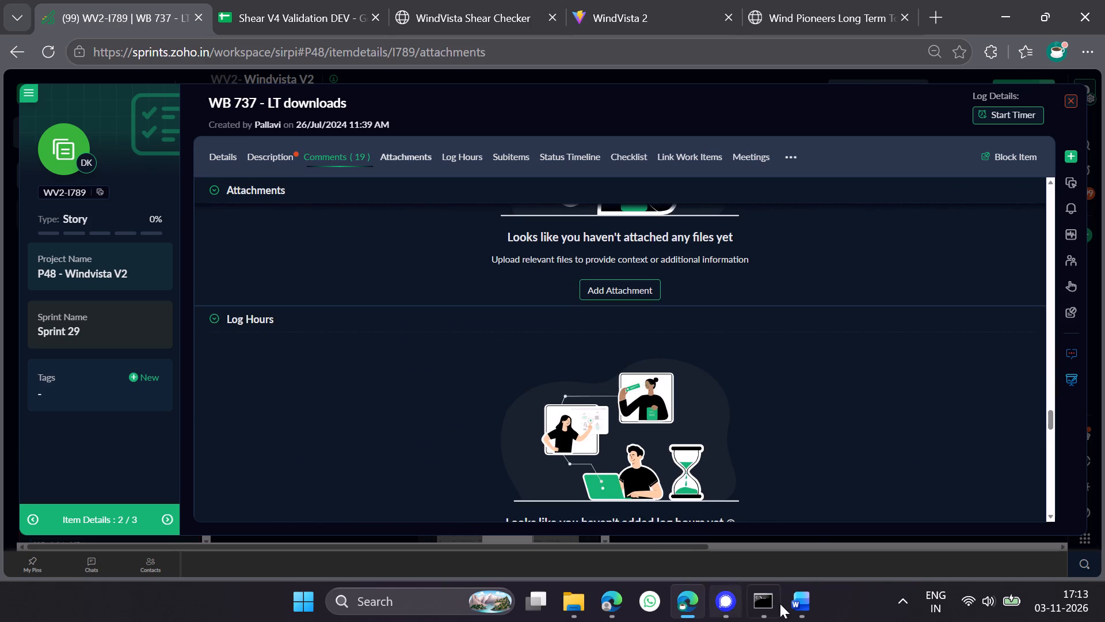
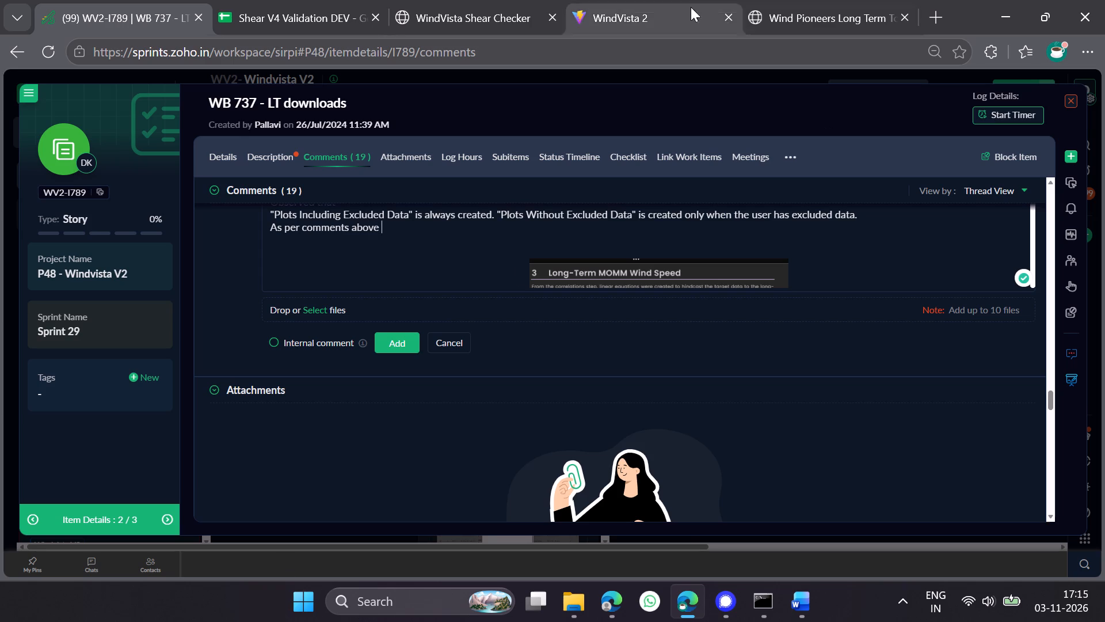
Recheck the dynamic plot folder comment and continue the draft line with: 3 plots from "including" folder.
{"action": "scroll", "coordinate": [473, 219], "scroll_direction": "up", "scroll_amount": 11}
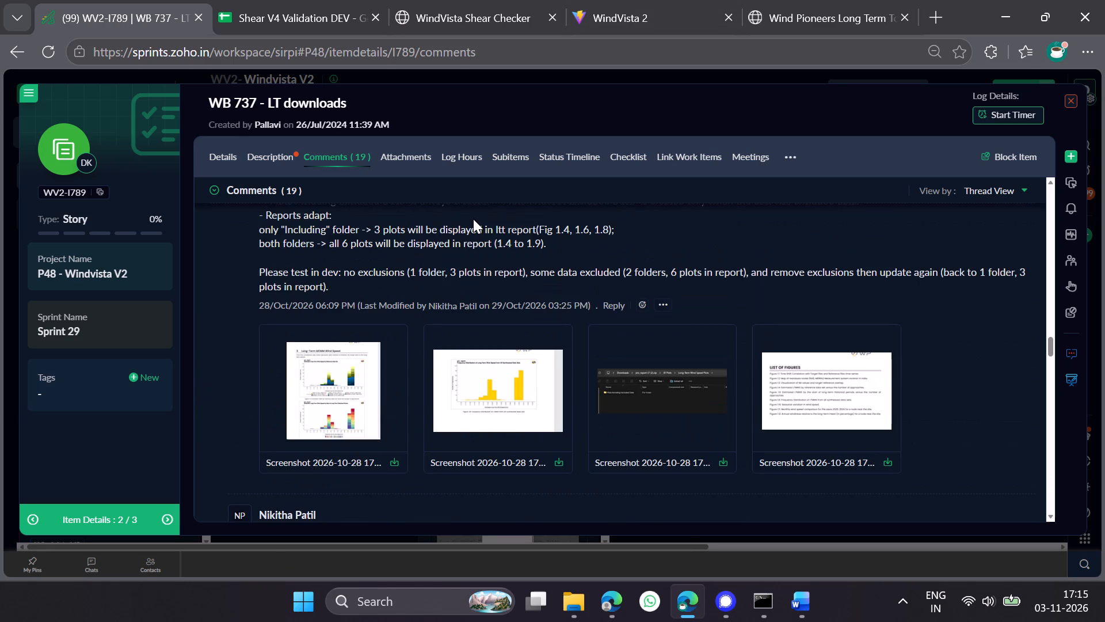
{"action": "scroll", "coordinate": [473, 219], "scroll_direction": "down", "scroll_amount": 9}
{"action": "scroll", "coordinate": [440, 295], "scroll_direction": "down", "scroll_amount": 3}
{"action": "scroll", "coordinate": [440, 297], "scroll_direction": "up", "scroll_amount": 4}
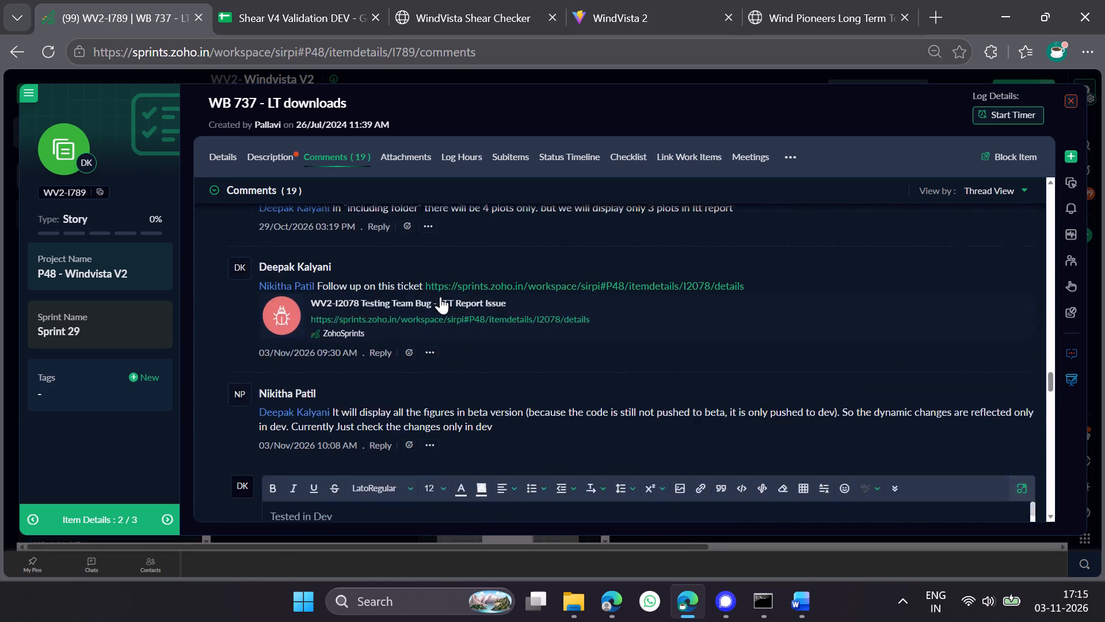
{"action": "scroll", "coordinate": [440, 297], "scroll_direction": "up", "scroll_amount": 5}
{"action": "scroll", "coordinate": [440, 297], "scroll_direction": "down", "scroll_amount": 1}
{"action": "scroll", "coordinate": [440, 297], "scroll_direction": "up", "scroll_amount": 6}
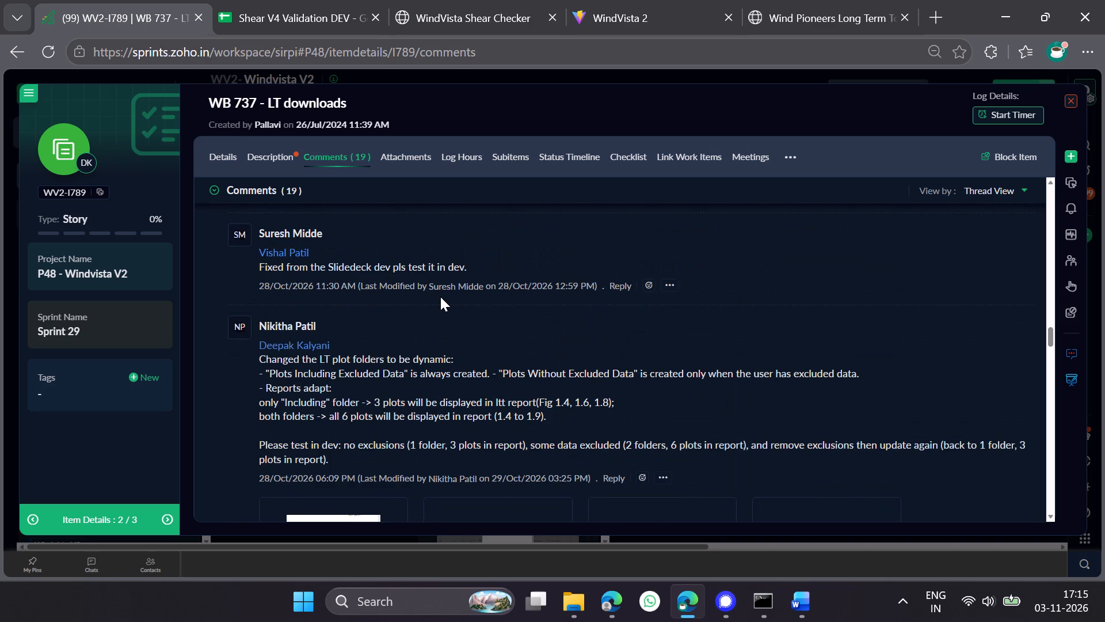
{"action": "scroll", "coordinate": [440, 297], "scroll_direction": "down", "scroll_amount": 14}
{"action": "scroll", "coordinate": [440, 297], "scroll_direction": "up", "scroll_amount": 2}
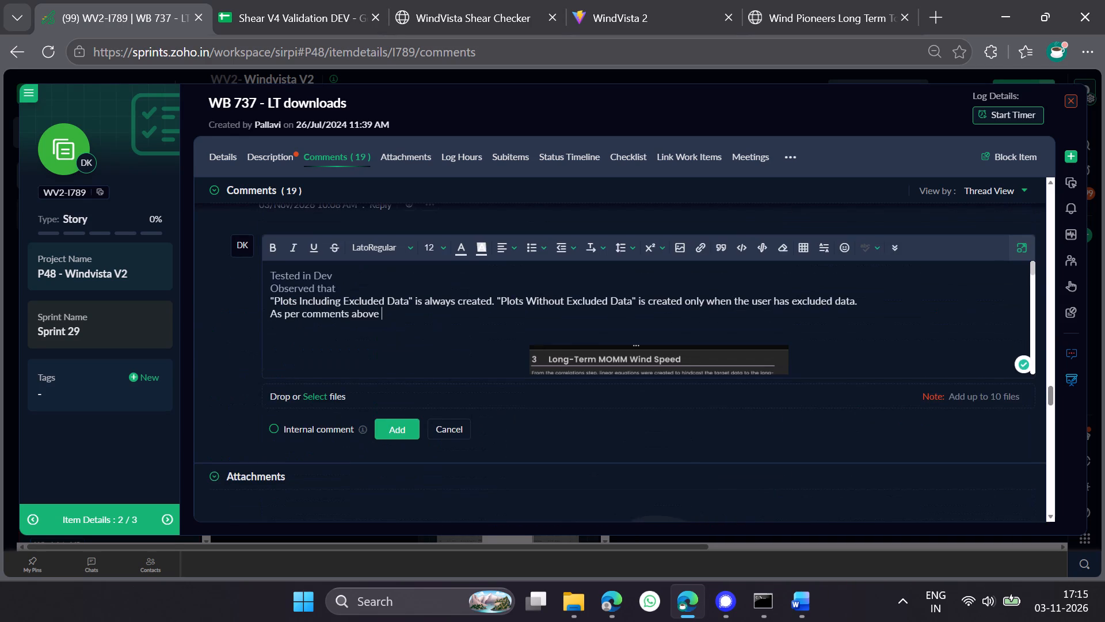
{"action": "type", "text": "3 plots from incl"}
{"action": "key", "text": "BackSpace"}
{"action": "key", "text": "BackSpace"}
{"action": "key", "text": "BackSpace"}
{"action": "key", "text": "BackSpace"}
{"action": "key", "text": "shift+quotedbl"}
{"action": "type", "text": "including\" folder"}
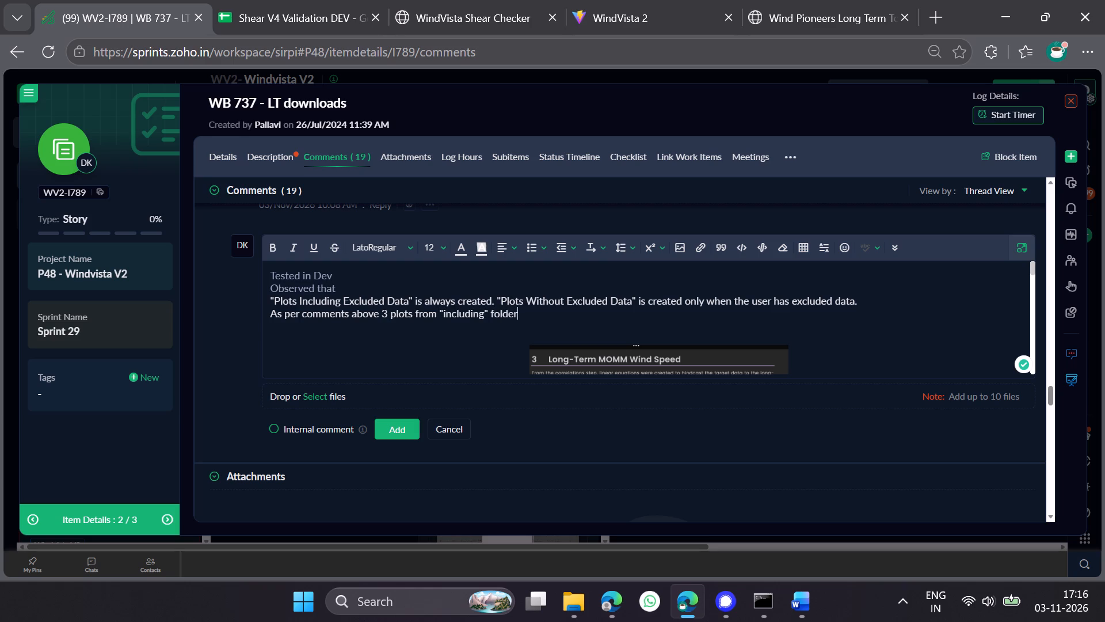
Recheck the expected report figures and apply the grammar suggestion that adds "the" before "including" folder in the draft.
{"action": "scroll", "coordinate": [501, 235], "scroll_direction": "up", "scroll_amount": 10}
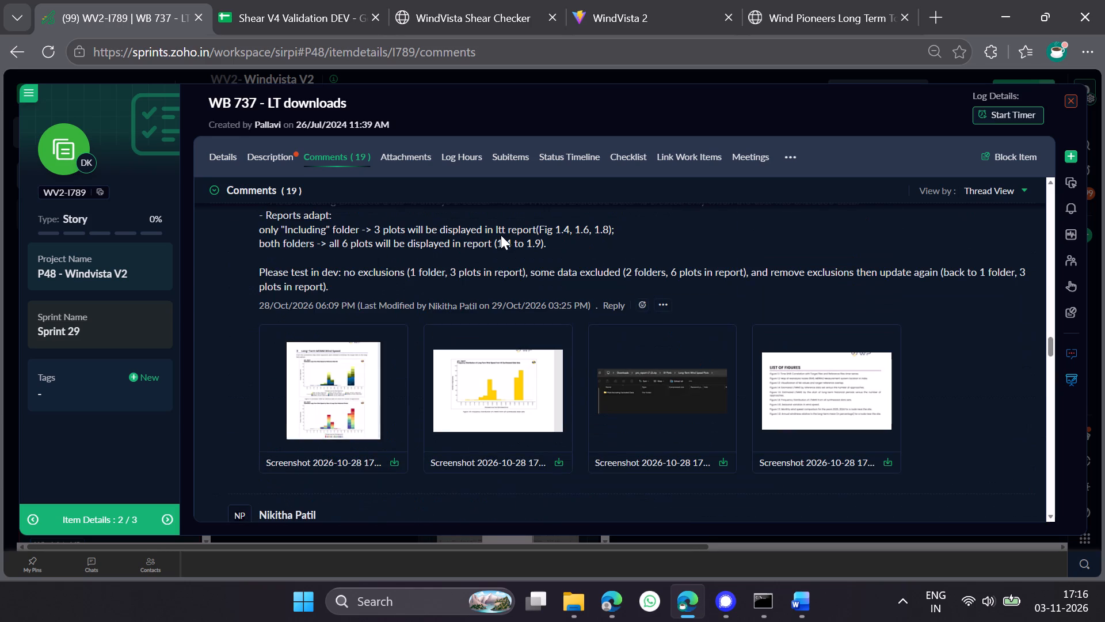
{"action": "scroll", "coordinate": [501, 235], "scroll_direction": "up", "scroll_amount": 1}
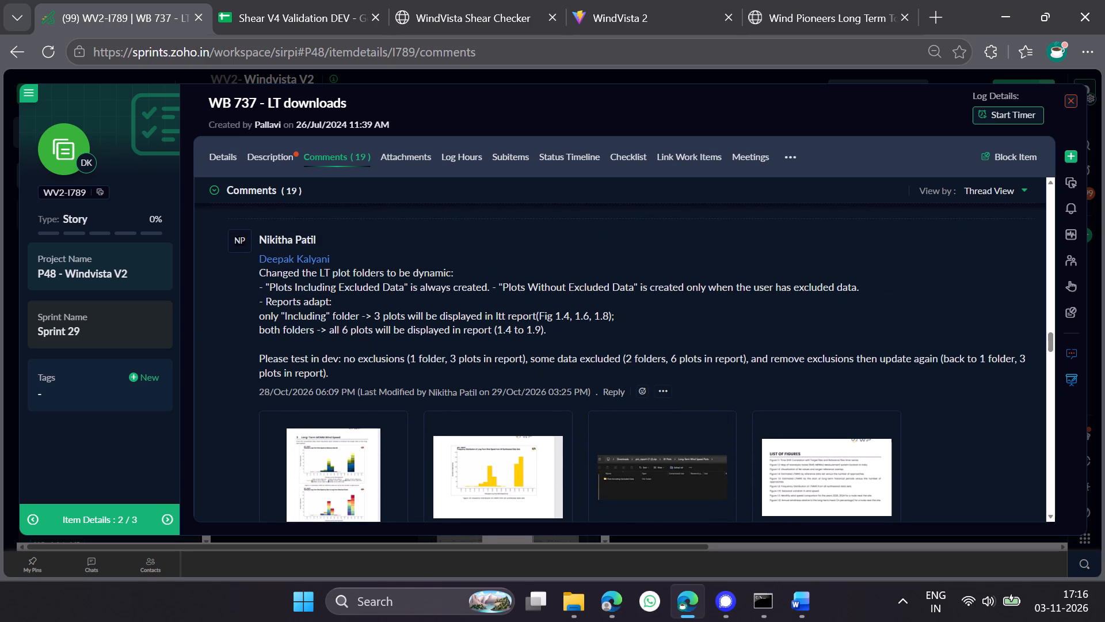
{"action": "scroll", "coordinate": [451, 345], "scroll_direction": "down", "scroll_amount": 14}
{"action": "scroll", "coordinate": [451, 345], "scroll_direction": "up", "scroll_amount": 3}
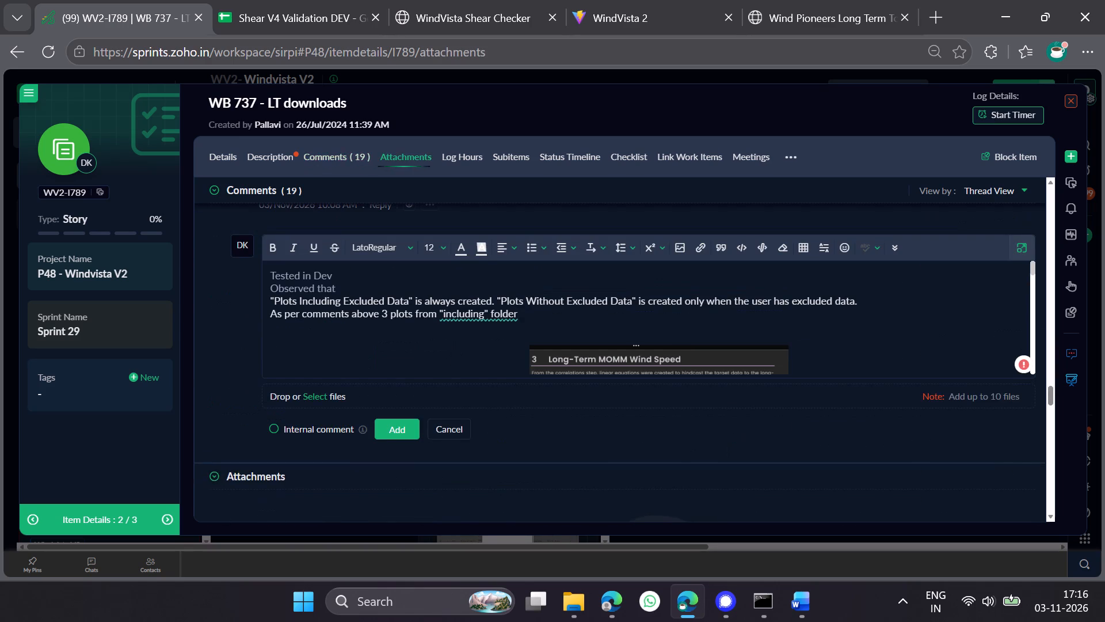
{"action": "left_click", "coordinate": [489, 315]}
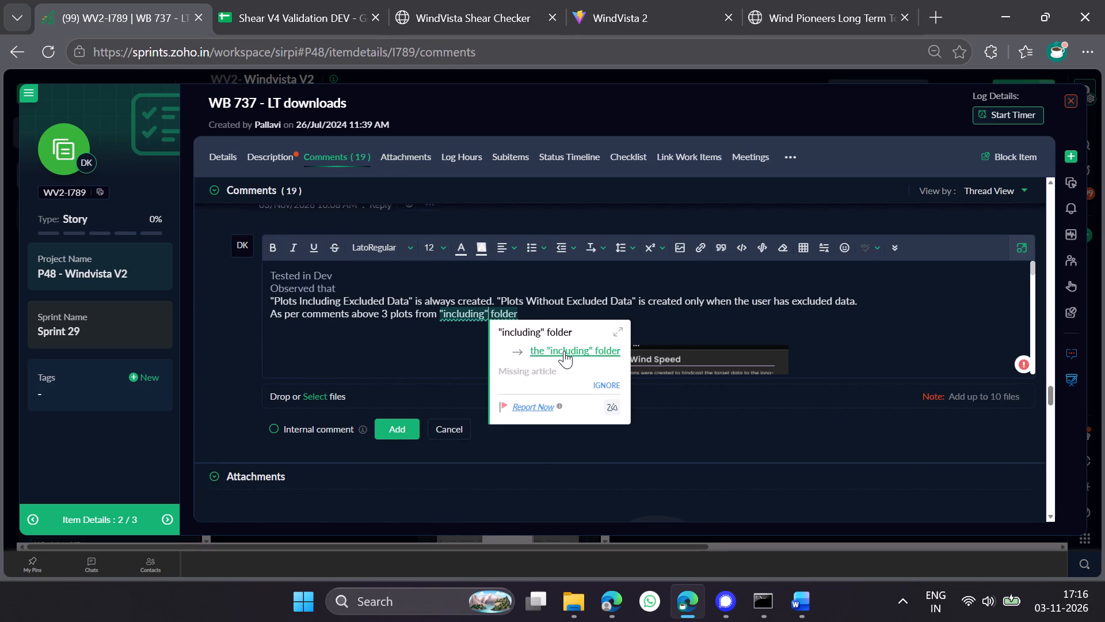
{"action": "left_click", "coordinate": [564, 351]}
{"action": "left_click", "coordinate": [557, 323]}
{"action": "left_click", "coordinate": [569, 318]}
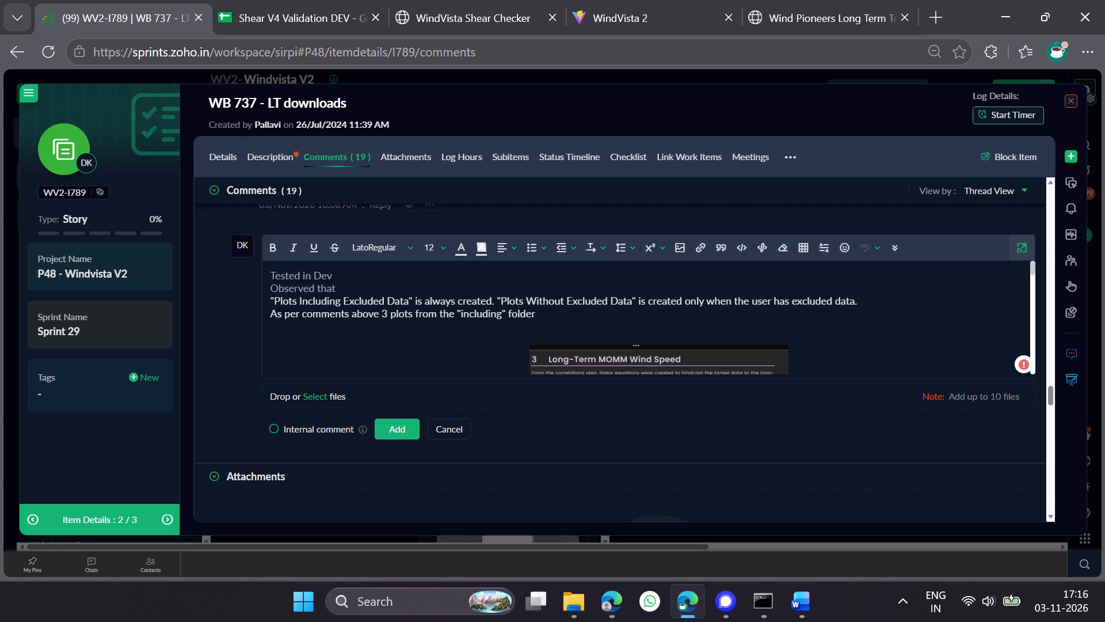
Finish the draft line with "where has folder has 4 plots.".
{"action": "key", "text": "space"}
{"action": "type", "text": "where has folder has 4 plots"}
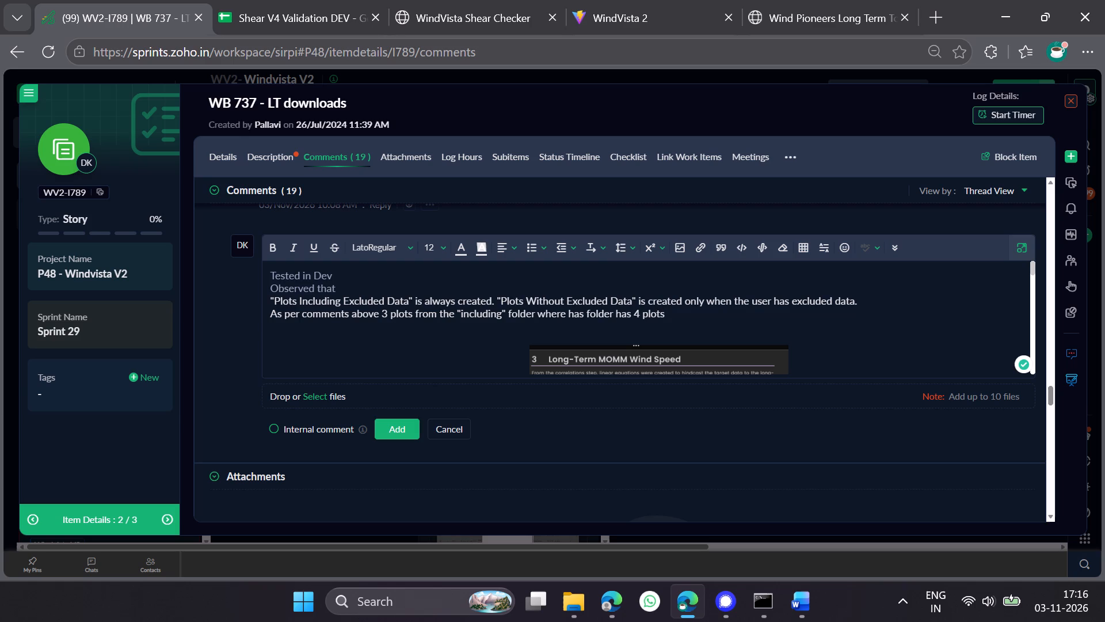
{"action": "key", "text": "period"}
Check the expectation for both folders and add a new draft line reading: In both the folders "including" and "without excluded".
{"action": "key", "text": "shift+Return"}
{"action": "scroll", "coordinate": [494, 220], "scroll_direction": "up", "scroll_amount": 12}
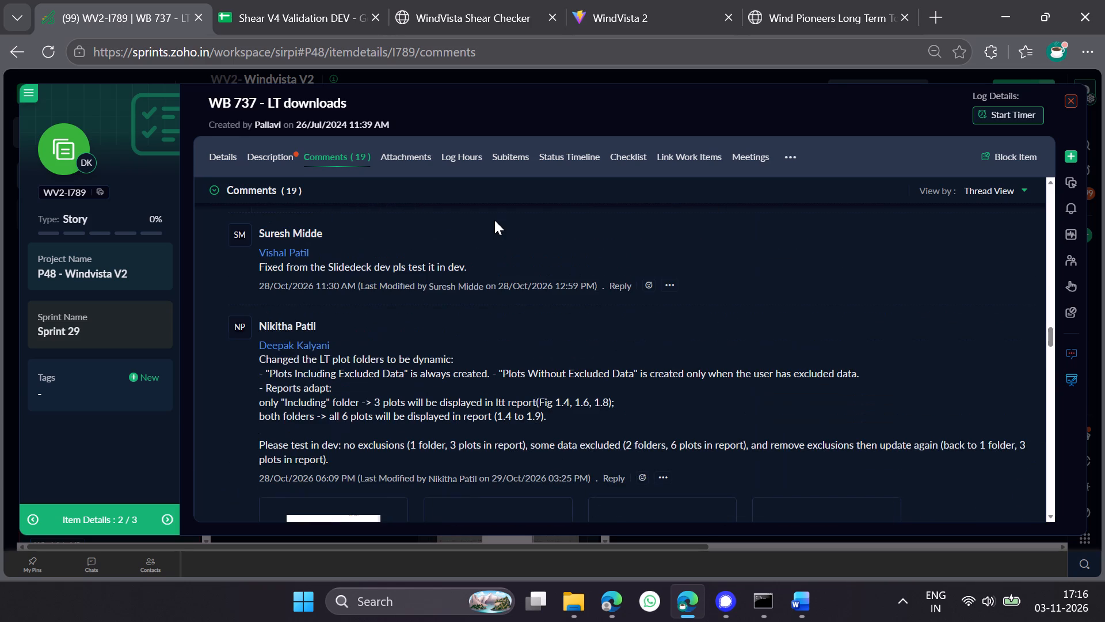
{"action": "scroll", "coordinate": [494, 220], "scroll_direction": "down", "scroll_amount": 1}
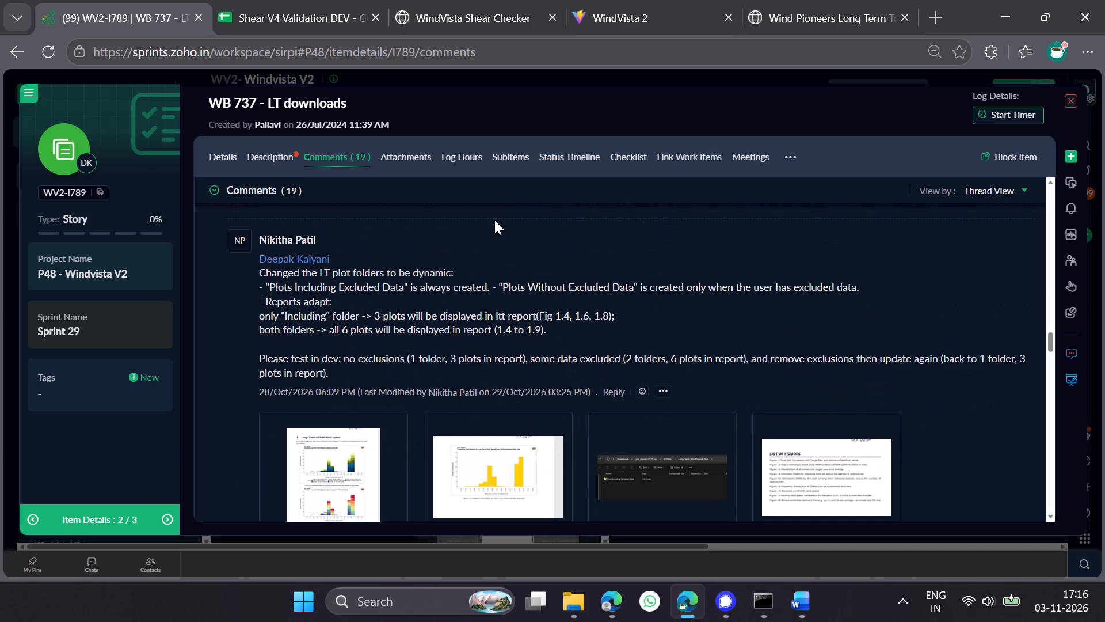
{"action": "scroll", "coordinate": [494, 220], "scroll_direction": "down", "scroll_amount": 12}
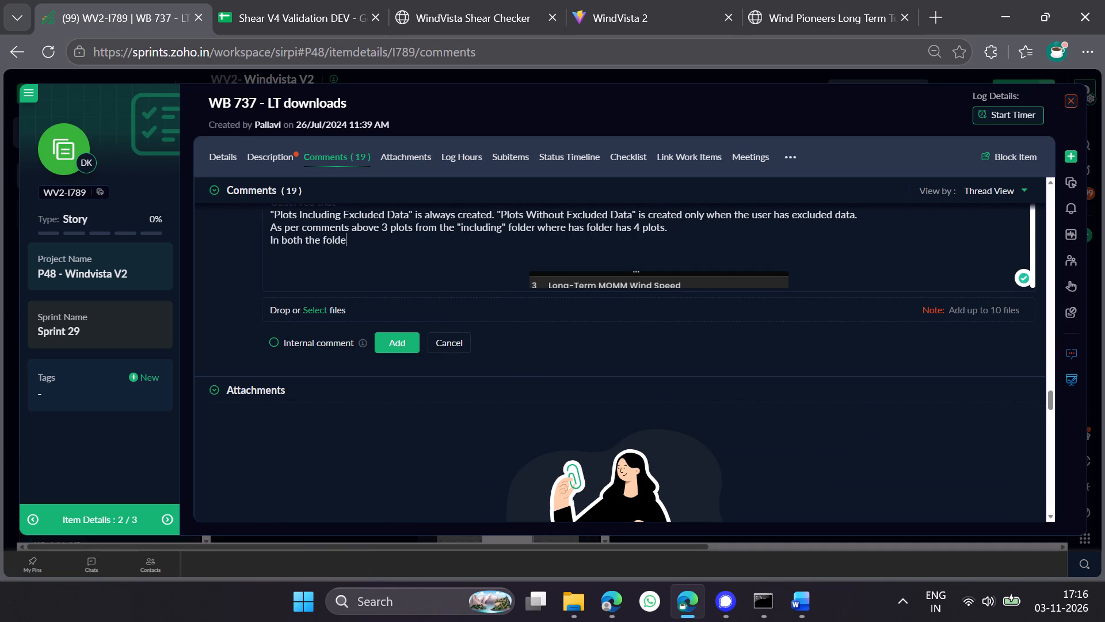
{"action": "key", "text": "BackSpace"}
{"action": "type", "text": "s"}
{"action": "key", "text": "space"}
{"action": "key", "text": "shift+quotedbl"}
{"action": "type", "text": "including"}
{"action": "type", "text": "\" and"}
{"action": "key", "text": "space"}
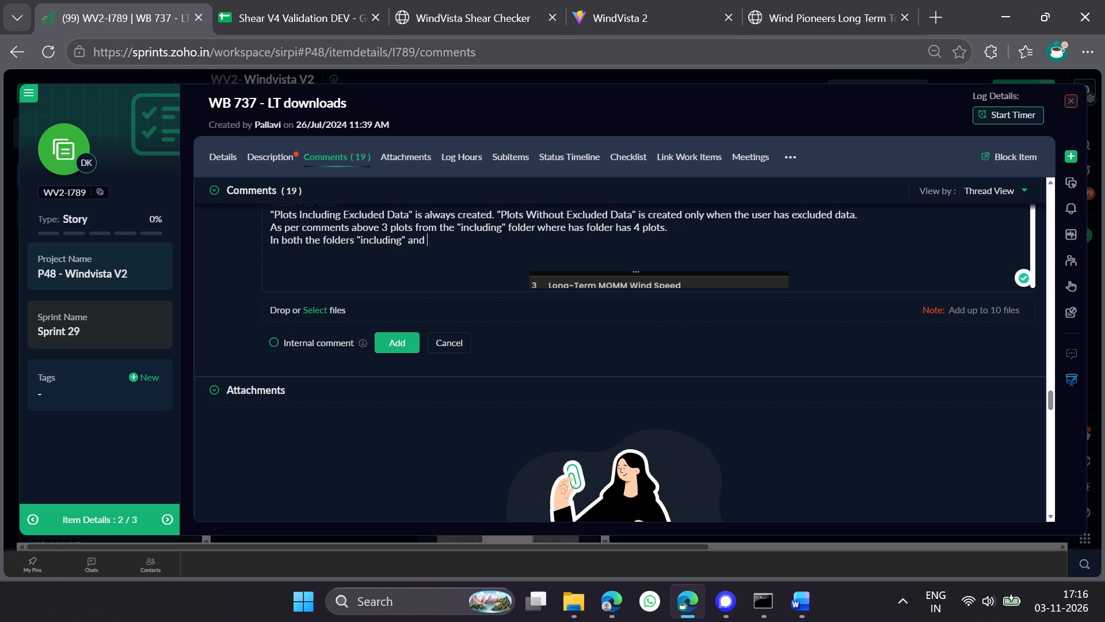
{"action": "key", "text": "shift+quotedbl"}
{"action": "type", "text": "without"}
{"action": "key", "text": "space"}
{"action": "type", "text": "excluded"}
{"action": "key", "text": "shift+quotedbl"}
Copy the figure list "Fig 1.4, 1.6, 1.8" from the earlier comment describing the dynamic LT plot folders.
{"action": "scroll", "coordinate": [458, 353], "scroll_direction": "up", "scroll_amount": 6}
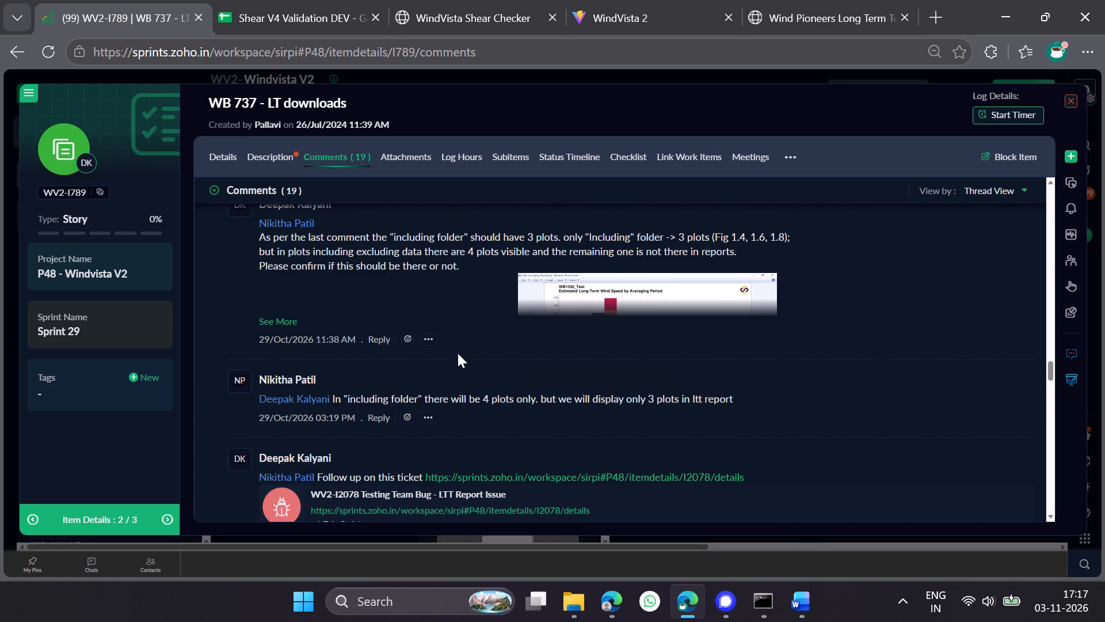
{"action": "scroll", "coordinate": [458, 353], "scroll_direction": "up", "scroll_amount": 5}
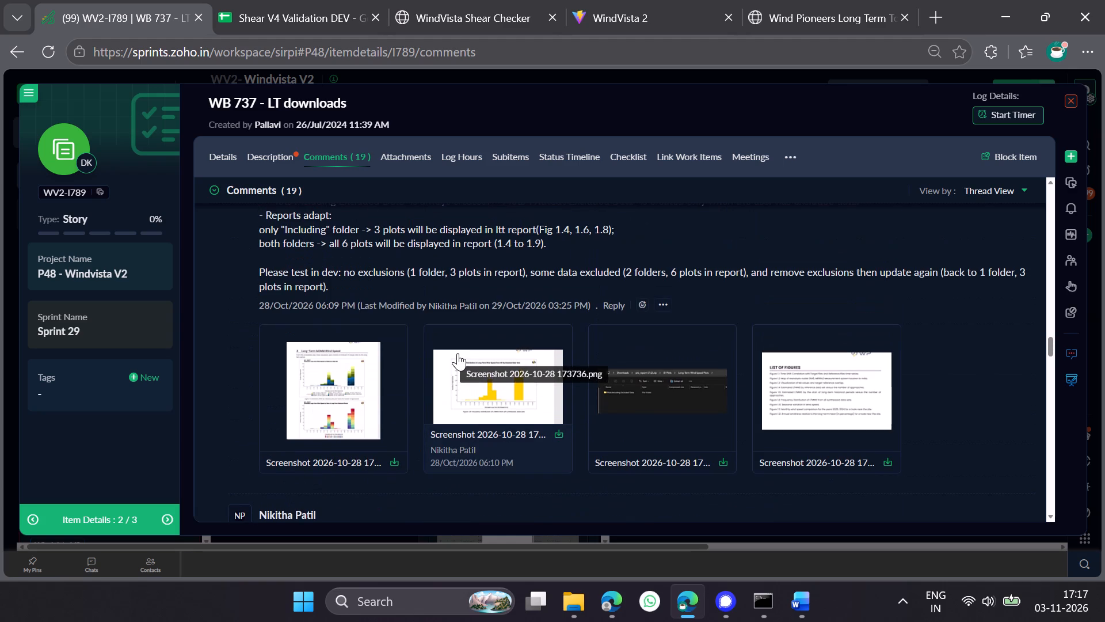
{"action": "scroll", "coordinate": [458, 353], "scroll_direction": "up", "scroll_amount": 1}
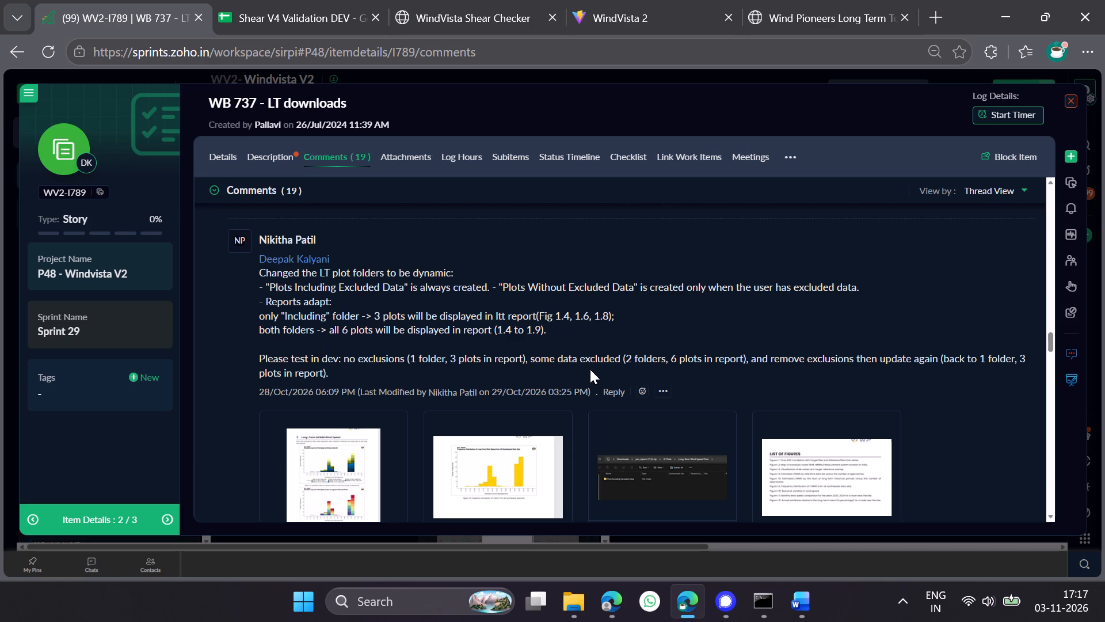
{"action": "left_click_drag", "start_coordinate": [539, 315], "coordinate": [608, 317]}
{"action": "key", "text": "ctrl+c"}
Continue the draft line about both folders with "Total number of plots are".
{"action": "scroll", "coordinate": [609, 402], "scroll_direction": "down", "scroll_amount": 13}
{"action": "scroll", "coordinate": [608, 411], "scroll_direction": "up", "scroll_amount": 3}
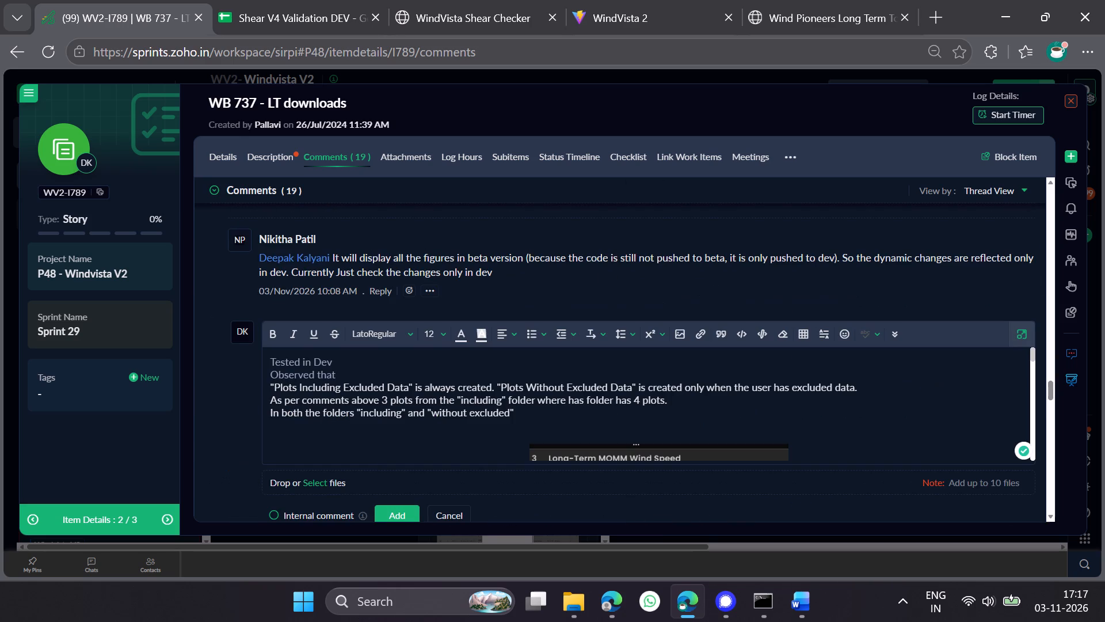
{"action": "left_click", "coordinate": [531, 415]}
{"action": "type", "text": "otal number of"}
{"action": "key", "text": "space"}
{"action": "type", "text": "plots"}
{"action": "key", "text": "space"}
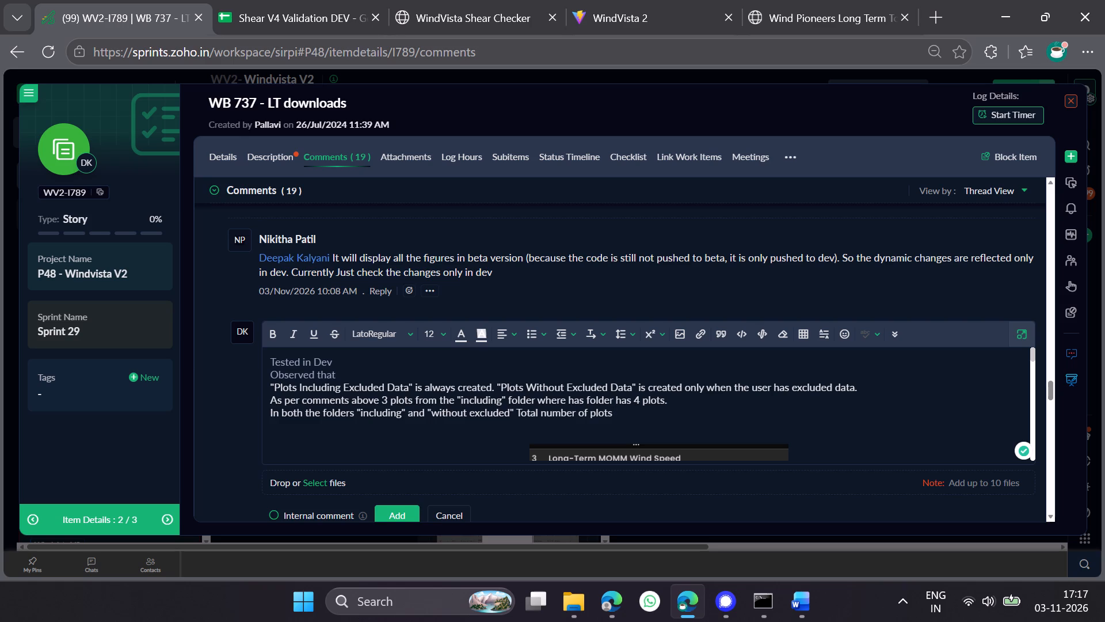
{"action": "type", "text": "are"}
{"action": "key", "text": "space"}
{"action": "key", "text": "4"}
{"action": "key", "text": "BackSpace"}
Replace the draft line's text after "including" with "4 plots are there 3 are shown in report".
{"action": "left_click_drag", "start_coordinate": [406, 412], "coordinate": [551, 420]}
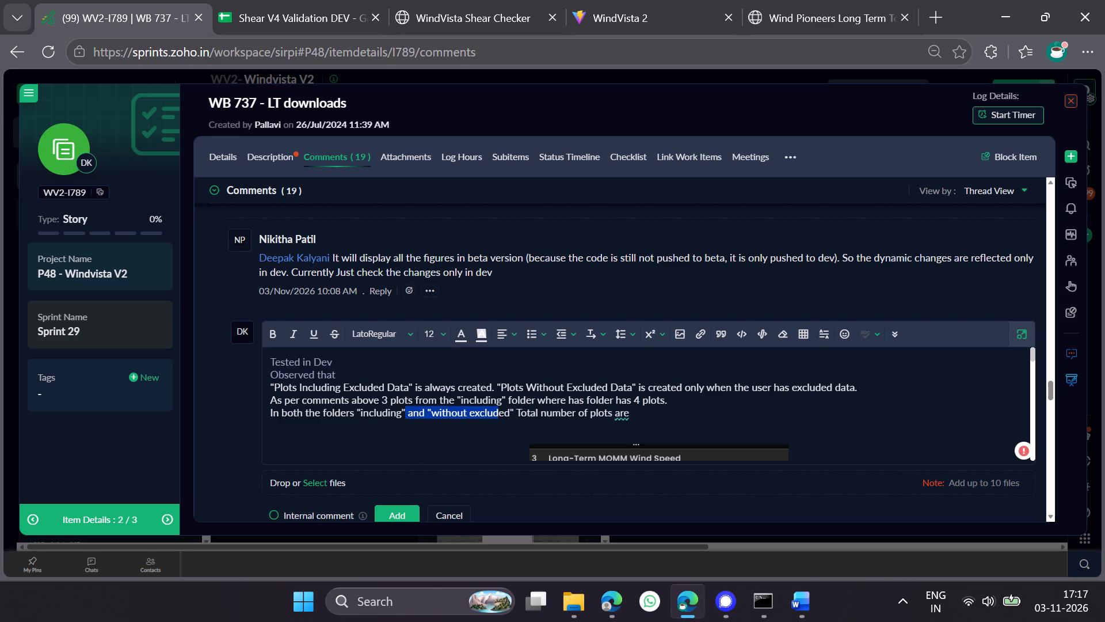
{"action": "left_click_drag", "start_coordinate": [551, 420], "coordinate": [641, 419]}
{"action": "key", "text": "BackSpace"}
{"action": "key", "text": "space"}
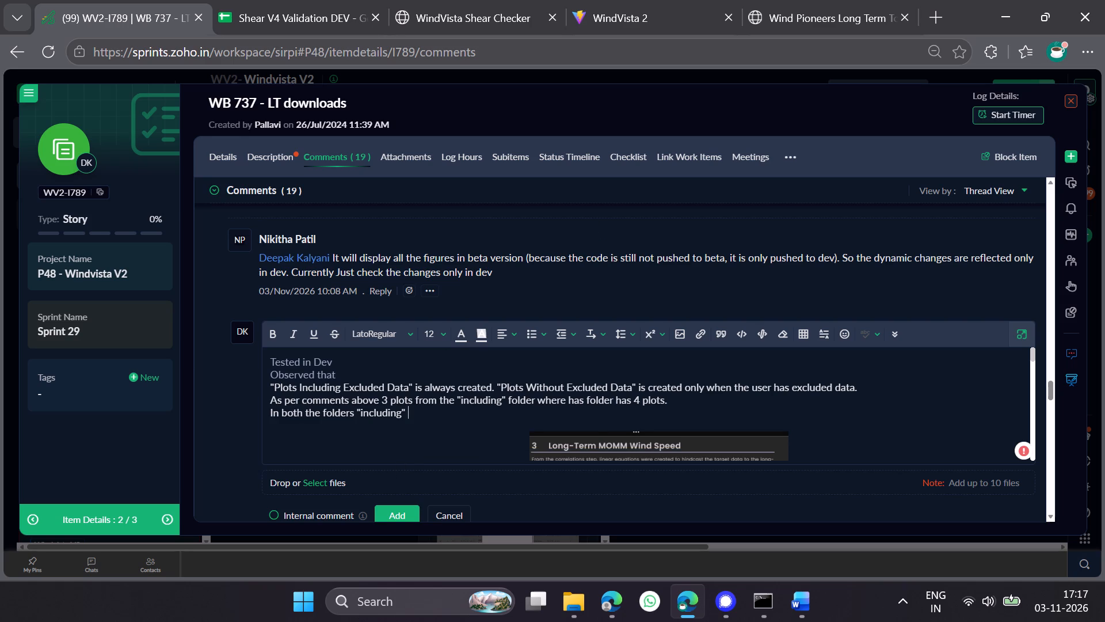
{"action": "type", "text": "4 plots are there"}
{"action": "key", "text": "space"}
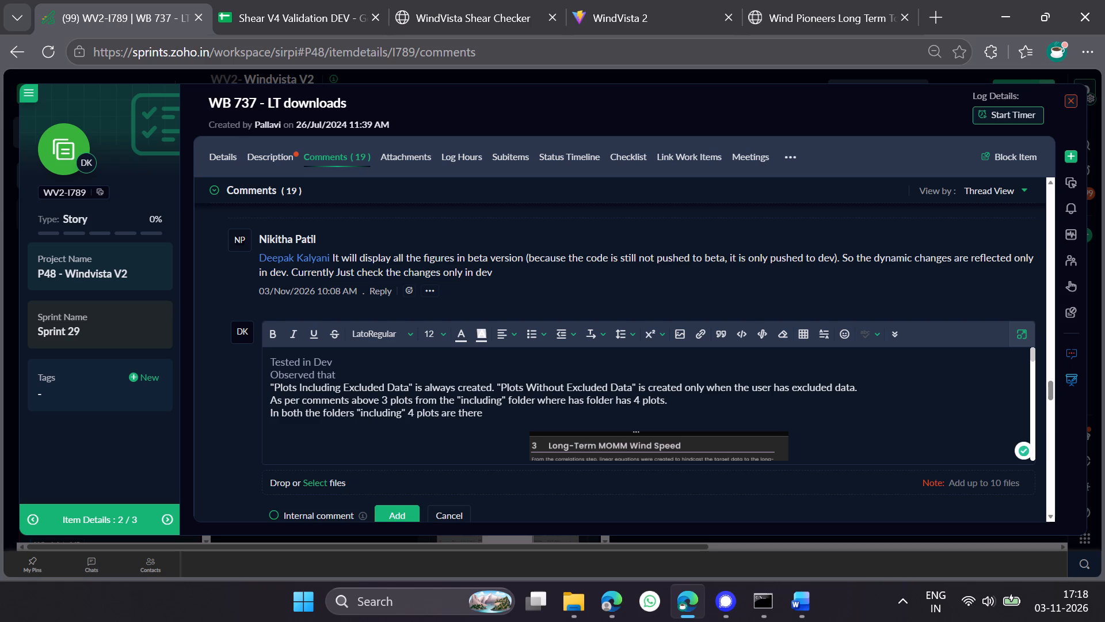
{"action": "type", "text": "3 are shown in report"}
View the Long-Term Wind Speed Plots folder screenshot attached to the comment on dynamic LT plot folders.
{"action": "scroll", "coordinate": [685, 324], "scroll_direction": "up", "scroll_amount": 5}
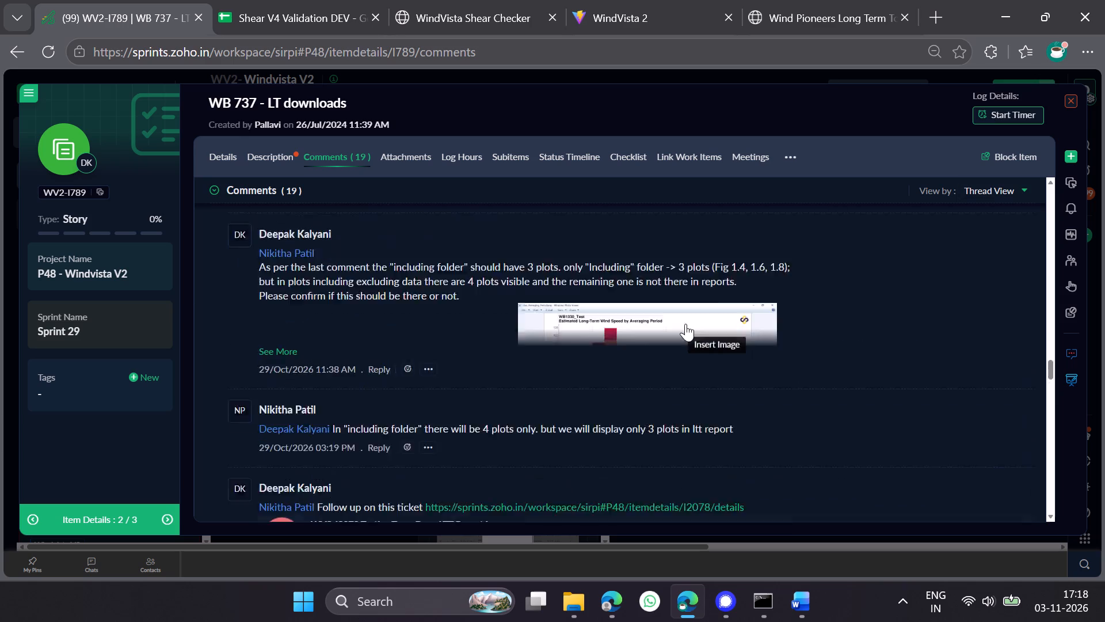
{"action": "scroll", "coordinate": [685, 324], "scroll_direction": "up", "scroll_amount": 3}
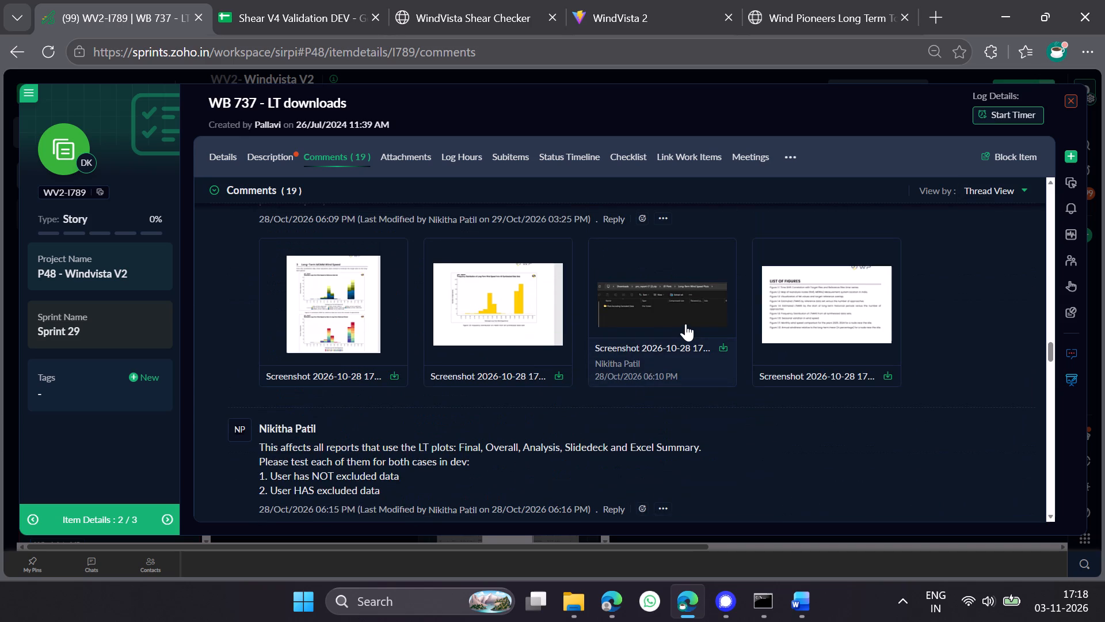
{"action": "left_click", "coordinate": [685, 324]}
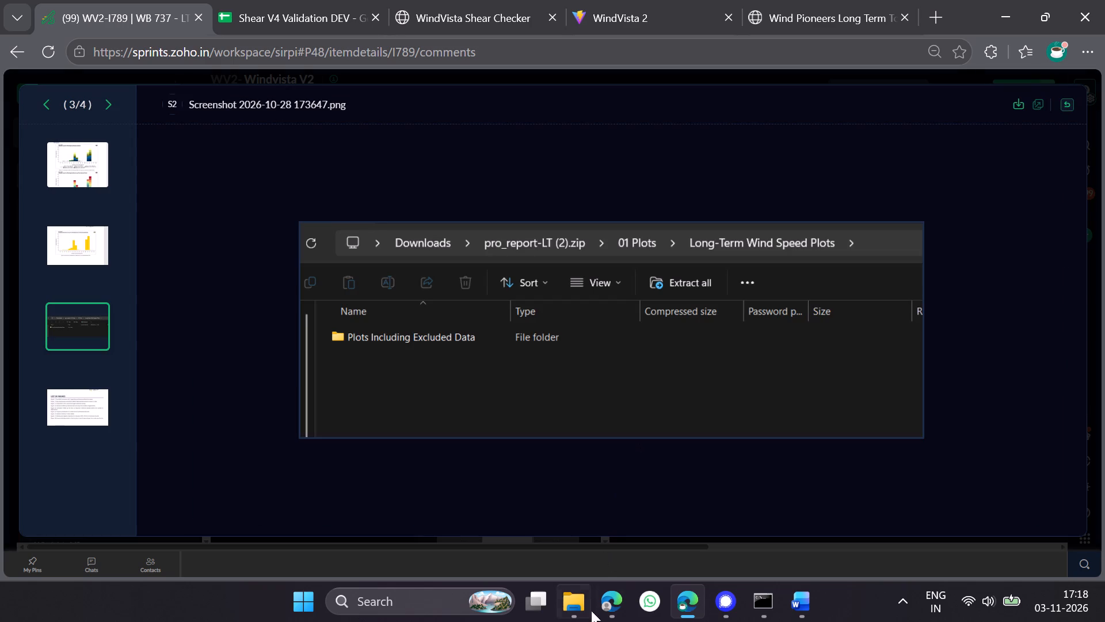
Close the separate browser window playing the music video.
{"action": "left_click", "coordinate": [604, 607]}
{"action": "left_click", "coordinate": [604, 452]}
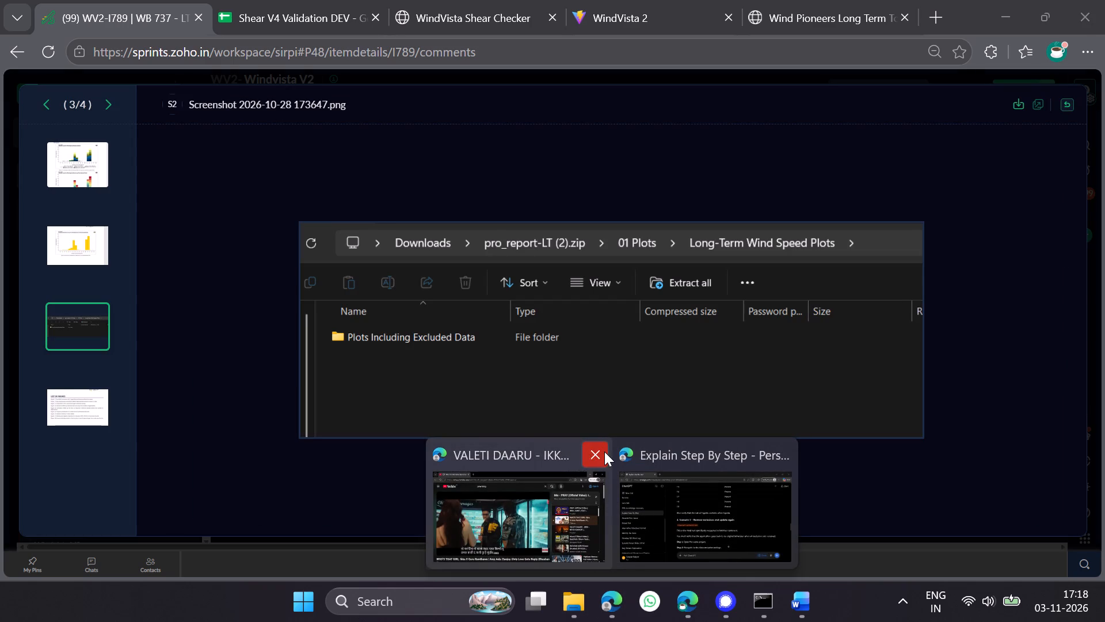
{"action": "left_click", "coordinate": [1000, 397]}
Leave the screenshot preview and reread the comment on dynamic LT plot folders and its dev test scenarios.
{"action": "key", "text": "Escape"}
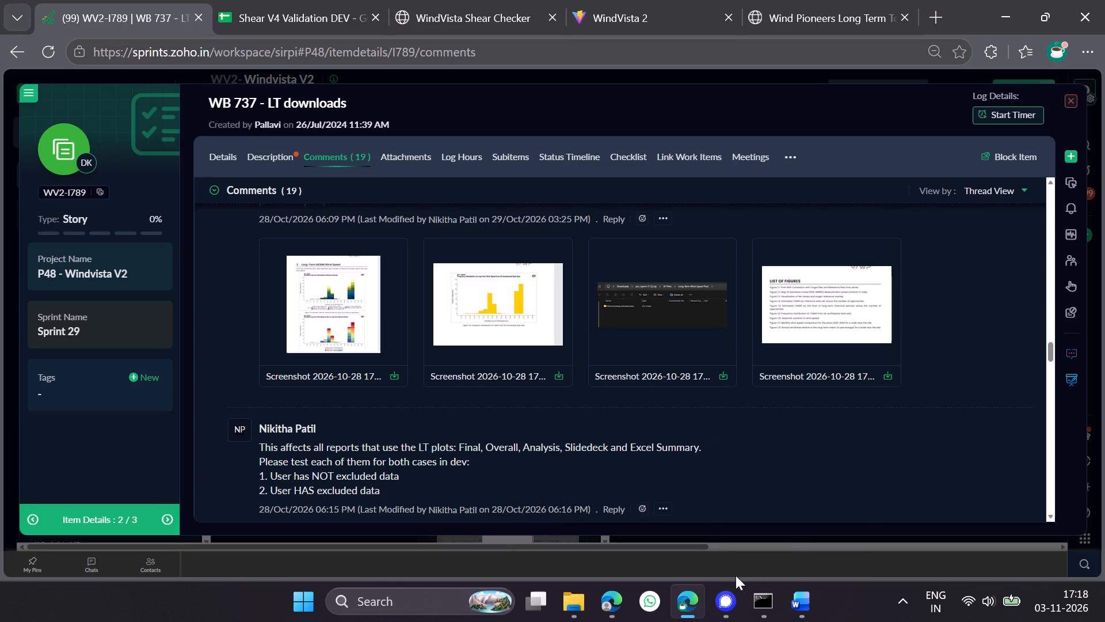
{"action": "left_click", "coordinate": [825, 465]}
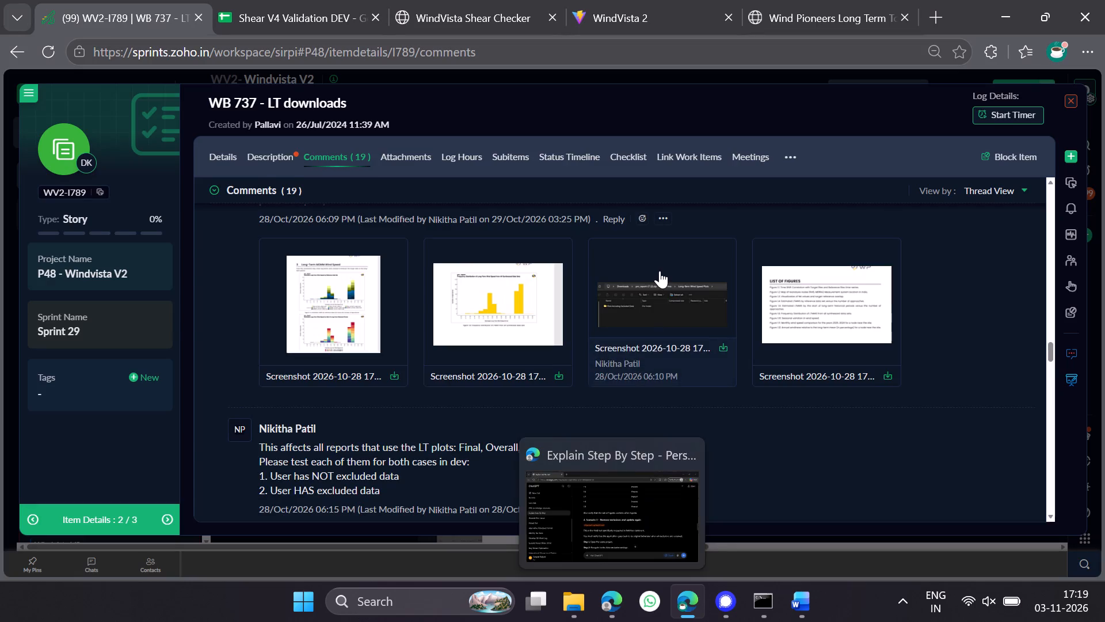
{"action": "scroll", "coordinate": [660, 271], "scroll_direction": "up", "scroll_amount": 2}
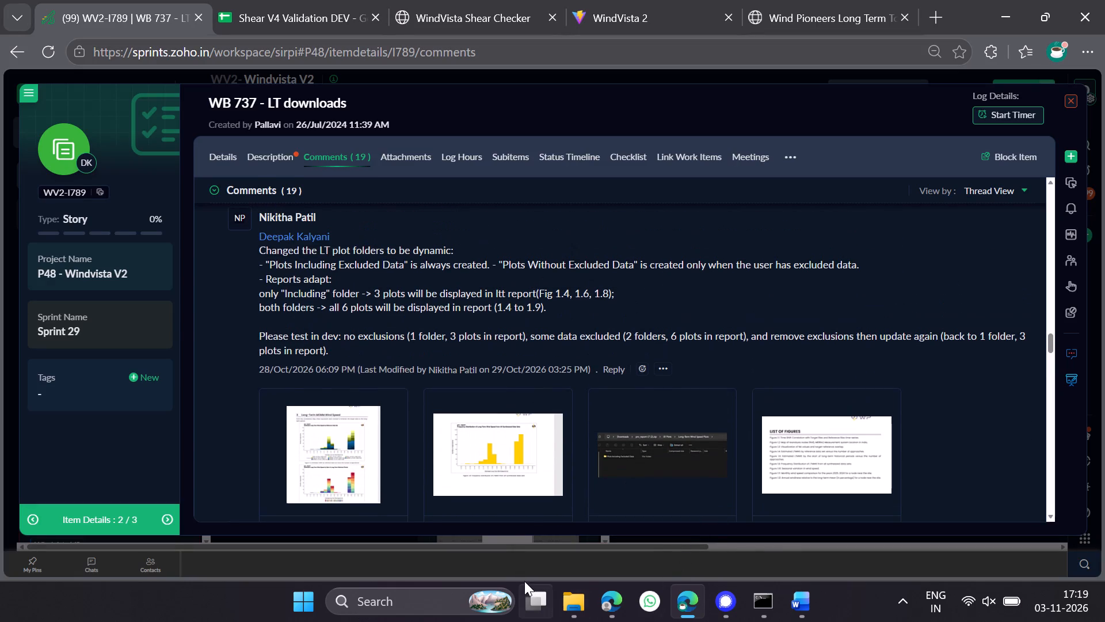
In File Explorer, open WP-737 Dev Sys-Longterm-R_02NOV26.docx from the 02 Report folder of the 737 Dev Sys-LT download.
{"action": "left_click", "coordinate": [578, 593]}
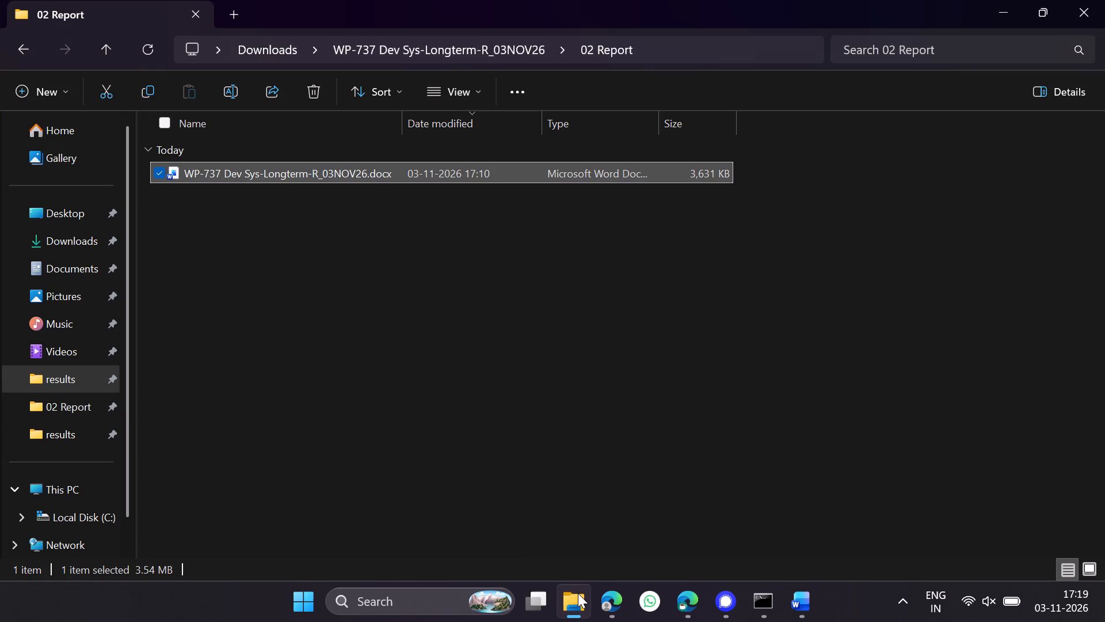
{"action": "left_click", "coordinate": [89, 237]}
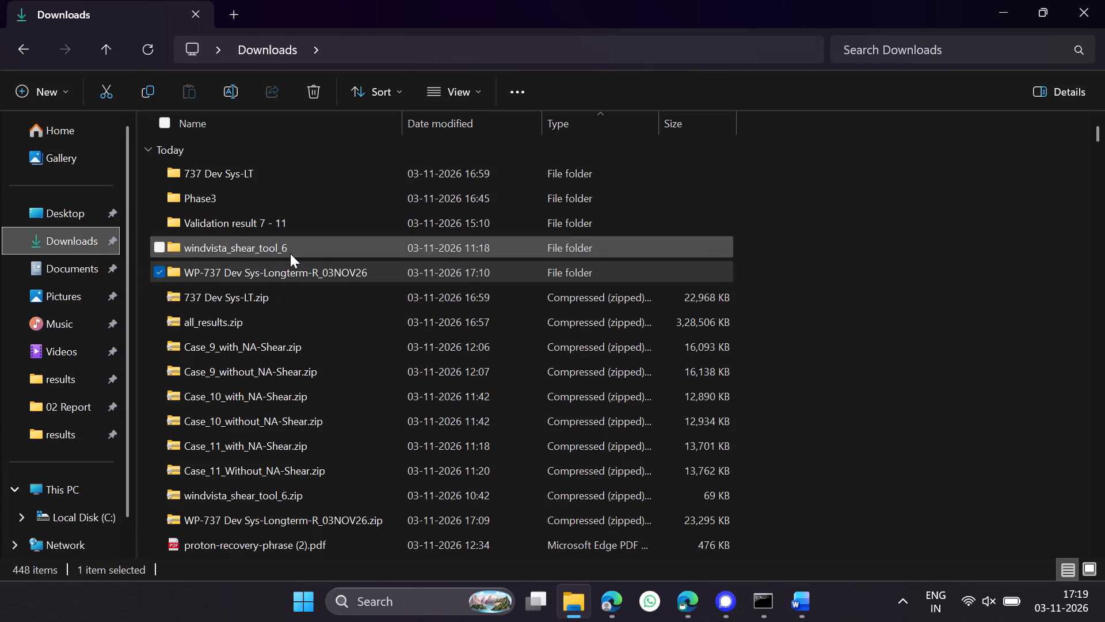
{"action": "double_click", "coordinate": [288, 181]}
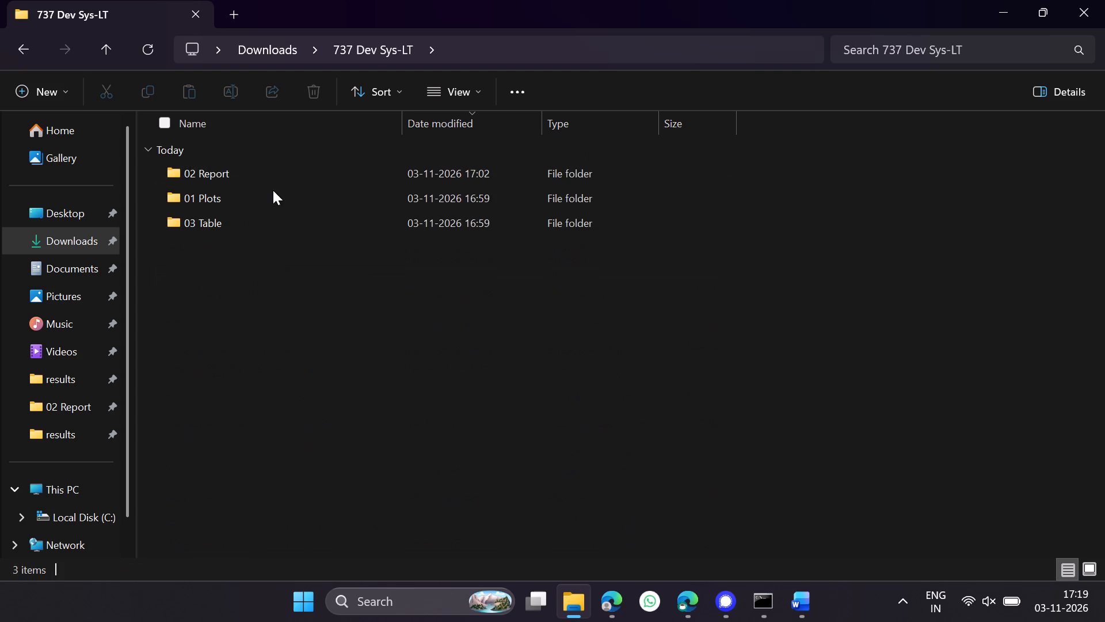
{"action": "double_click", "coordinate": [272, 192]}
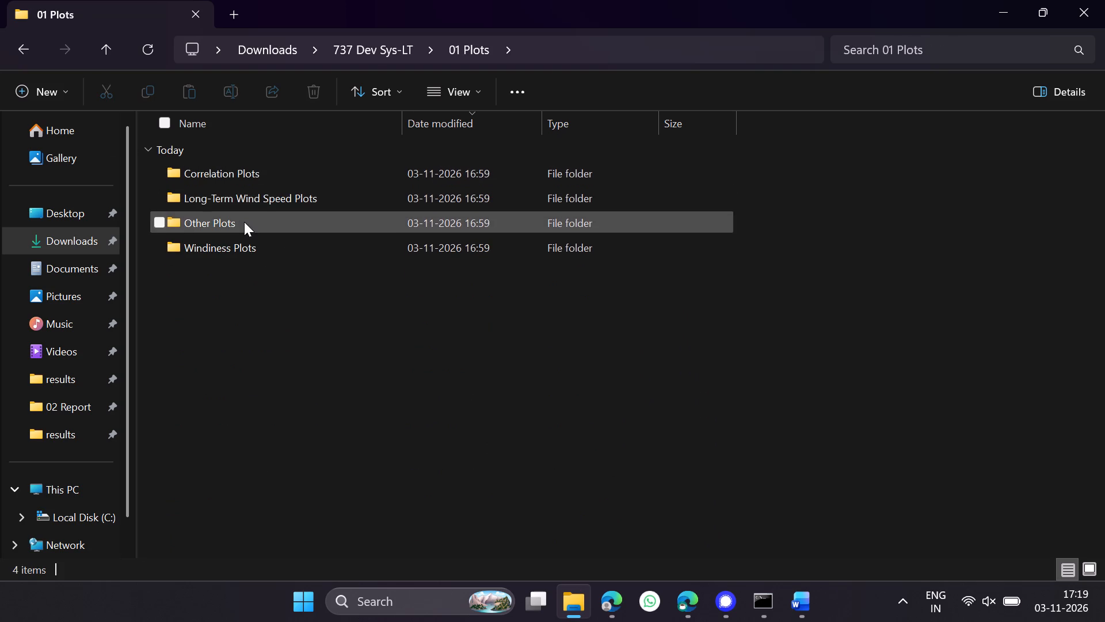
{"action": "left_click", "coordinate": [24, 39]}
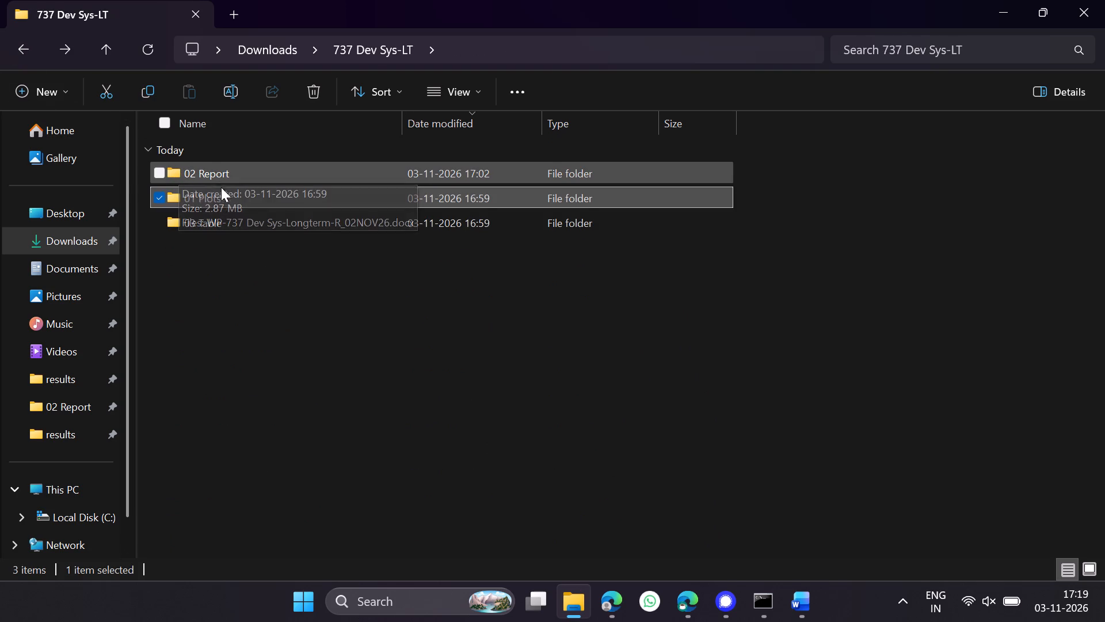
{"action": "double_click", "coordinate": [208, 169]}
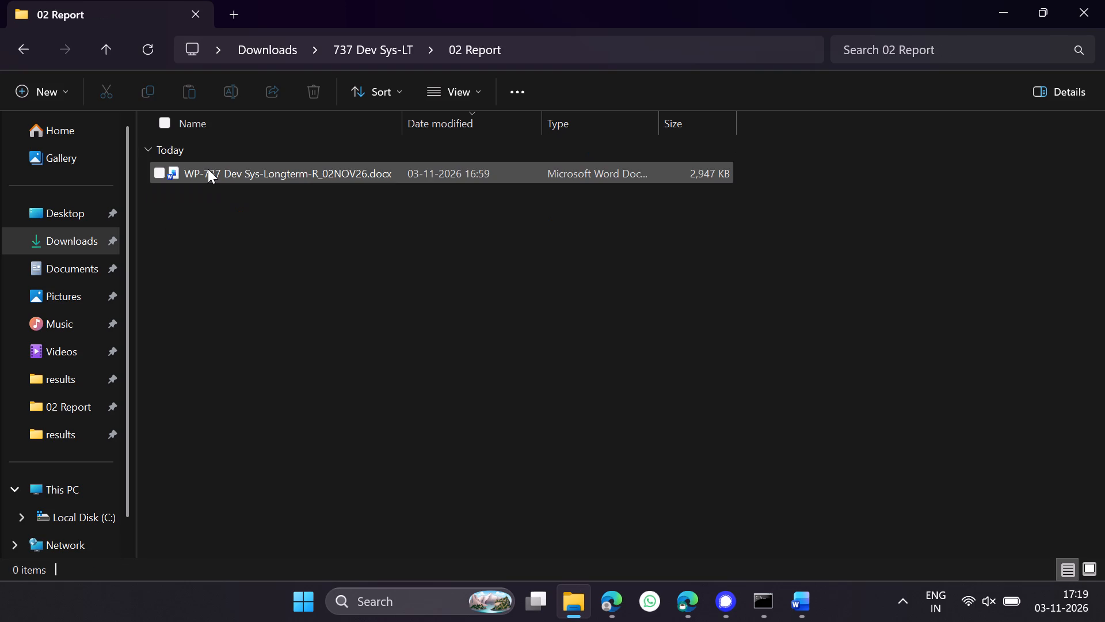
{"action": "triple_click", "coordinate": [208, 169]}
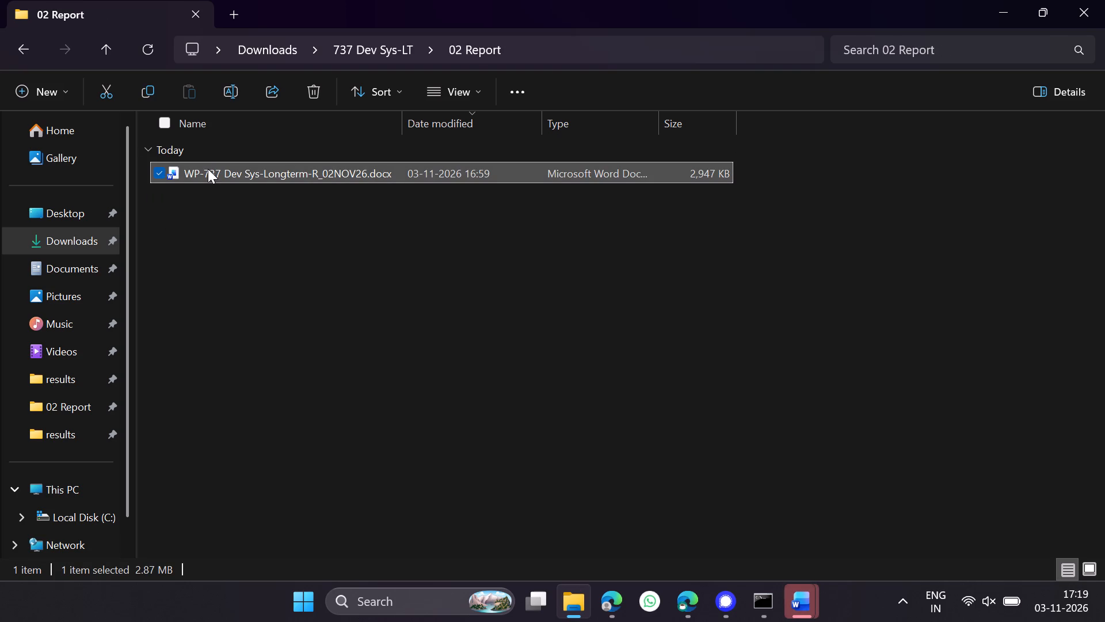
{"action": "left_click", "coordinate": [810, 613]}
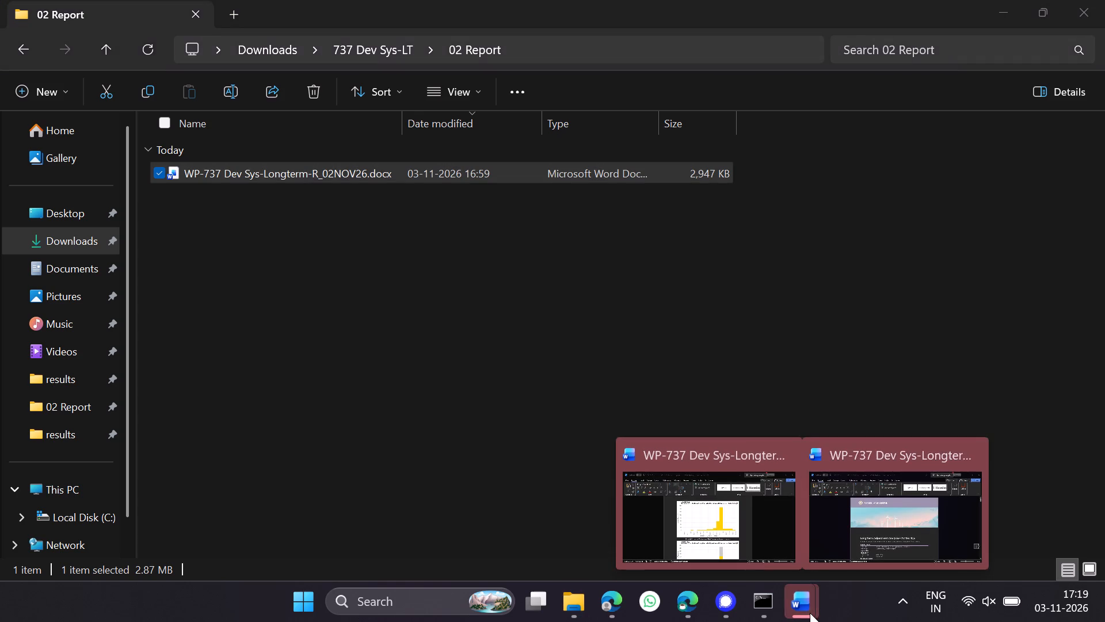
{"action": "left_click", "coordinate": [858, 508]}
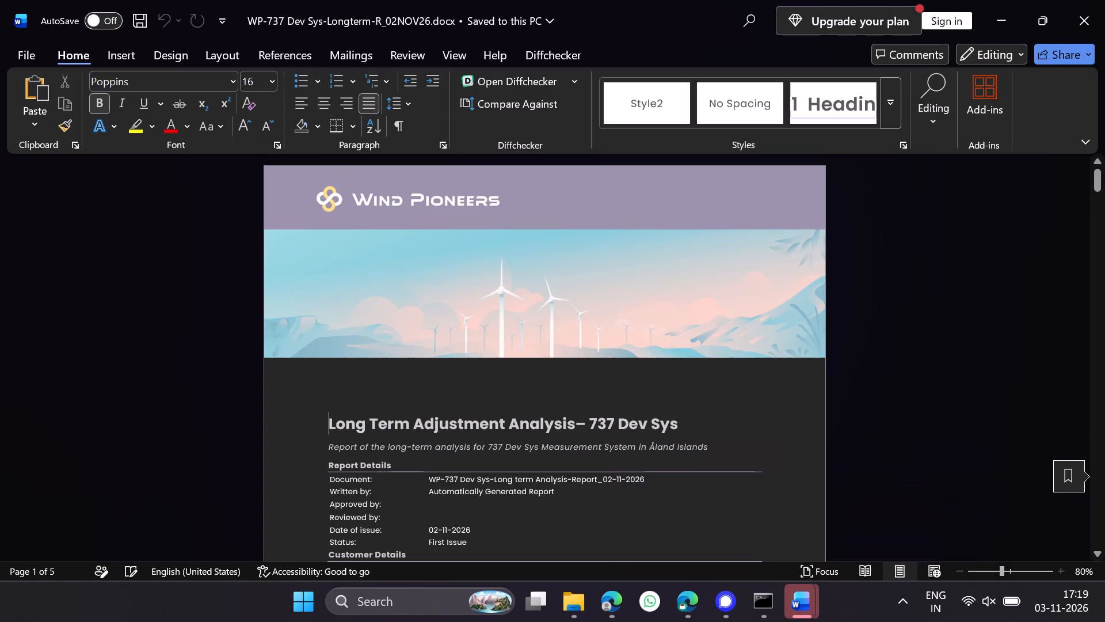
Close both open Word reports, the 02NOV26 and the 03NOV26 versions.
{"action": "left_click", "coordinate": [1104, 0]}
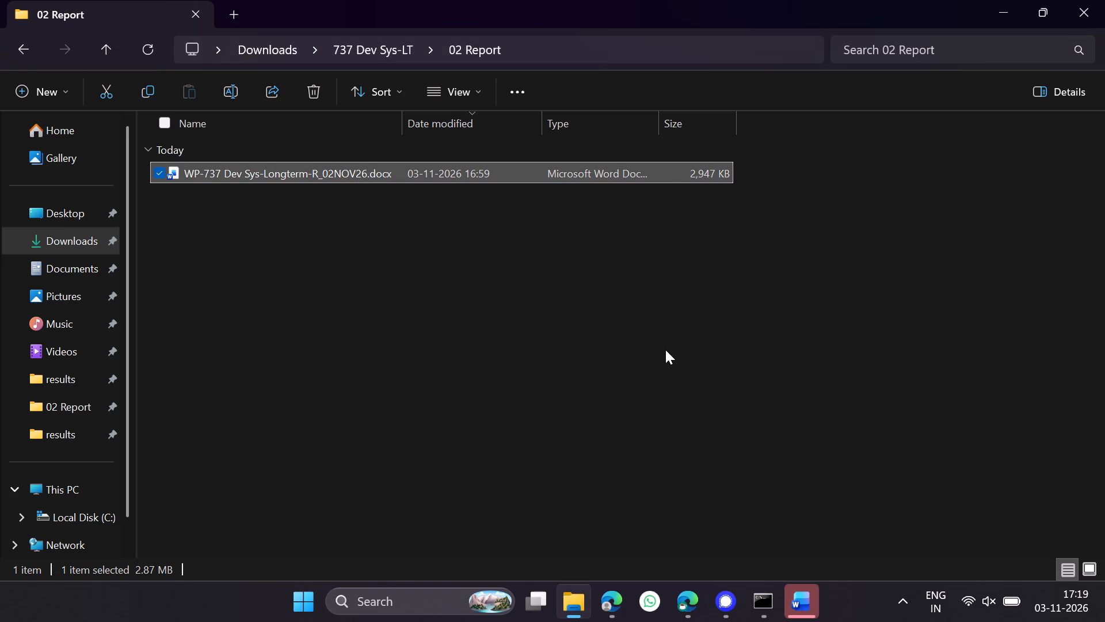
{"action": "left_click", "coordinate": [796, 600]}
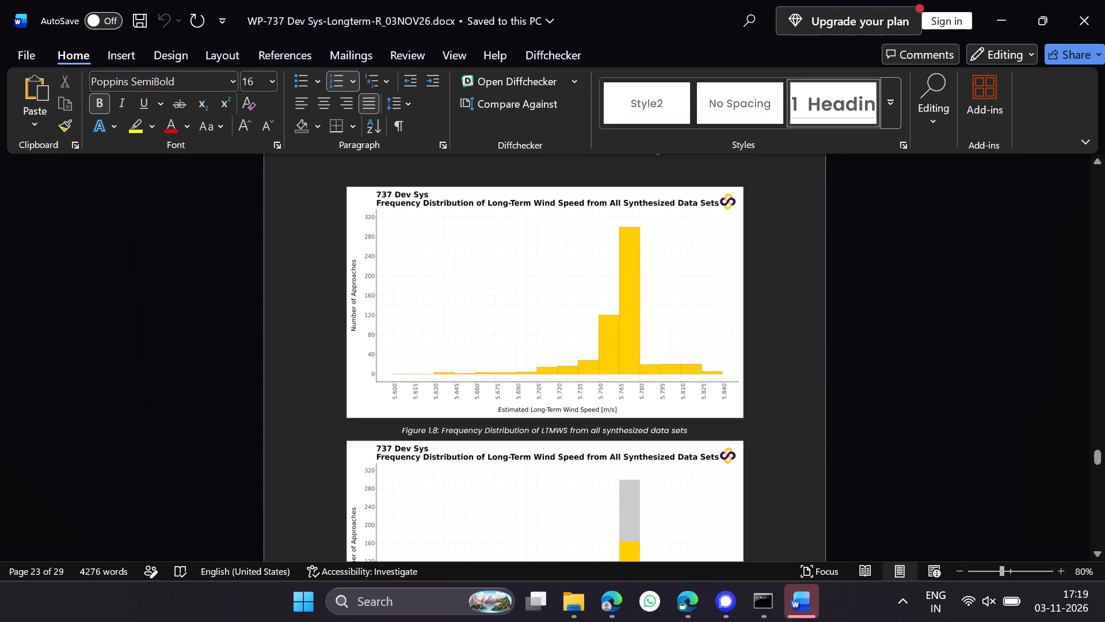
{"action": "left_click", "coordinate": [1104, 0]}
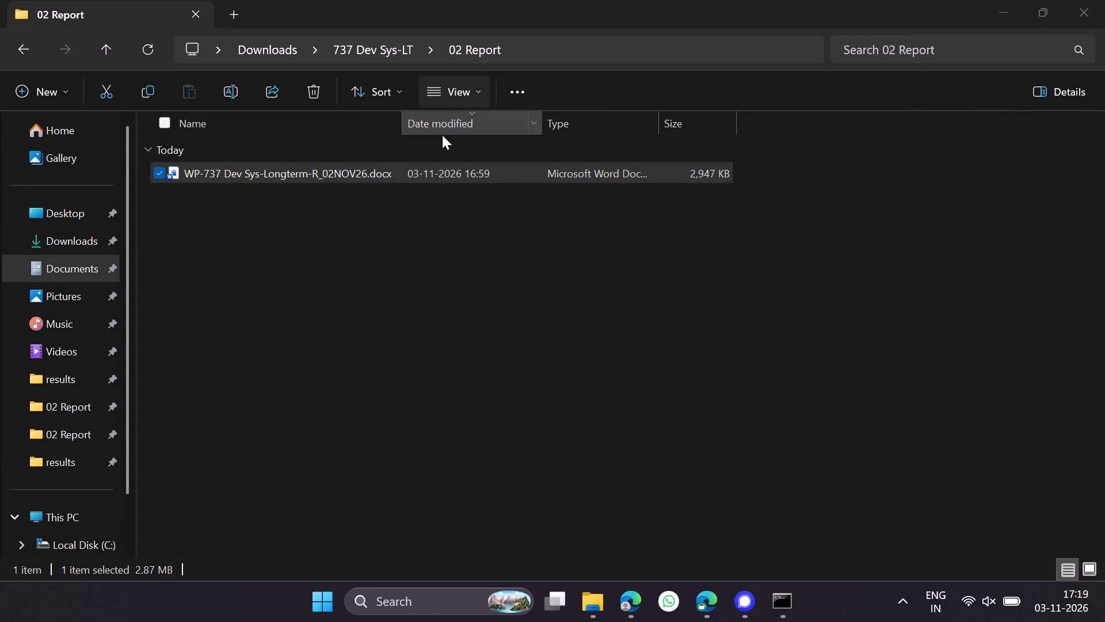
Reopen WP-737 Dev Sys-Longterm-R_02NOV26.docx from the 02 Report folder and examine its List of Figures.
{"action": "double_click", "coordinate": [426, 182]}
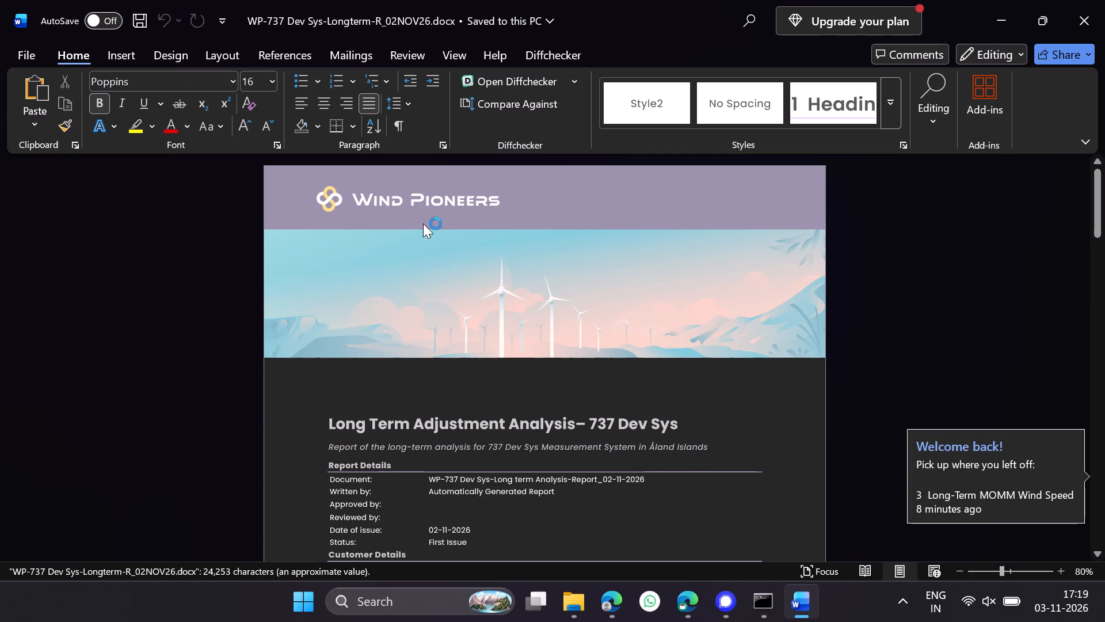
{"action": "scroll", "coordinate": [418, 287], "scroll_direction": "down", "scroll_amount": 12}
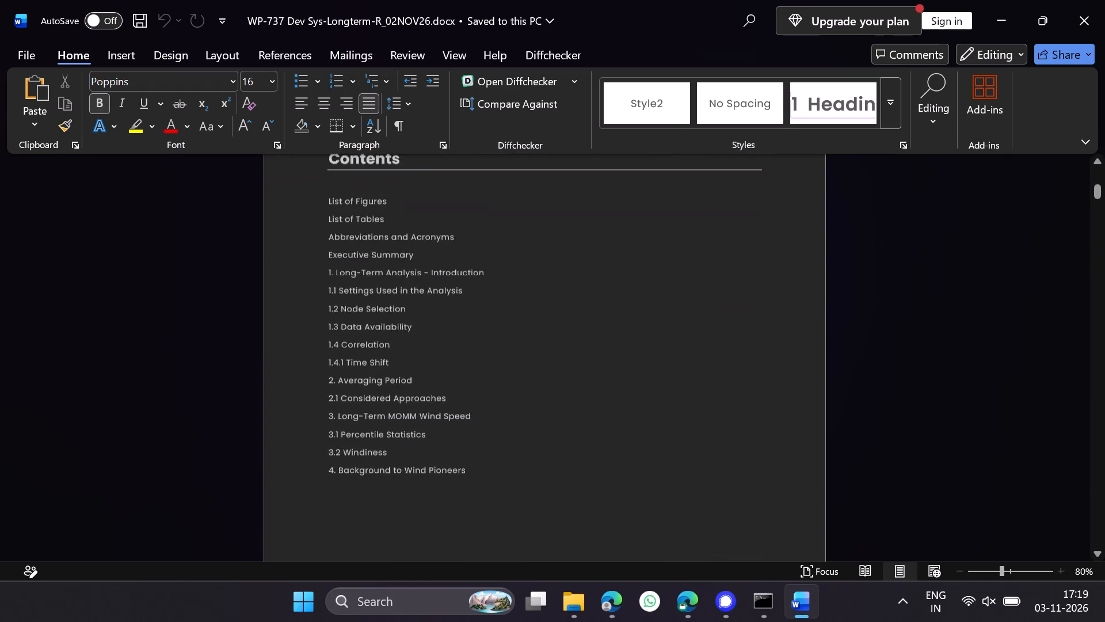
{"action": "scroll", "coordinate": [418, 287], "scroll_direction": "down", "scroll_amount": 12}
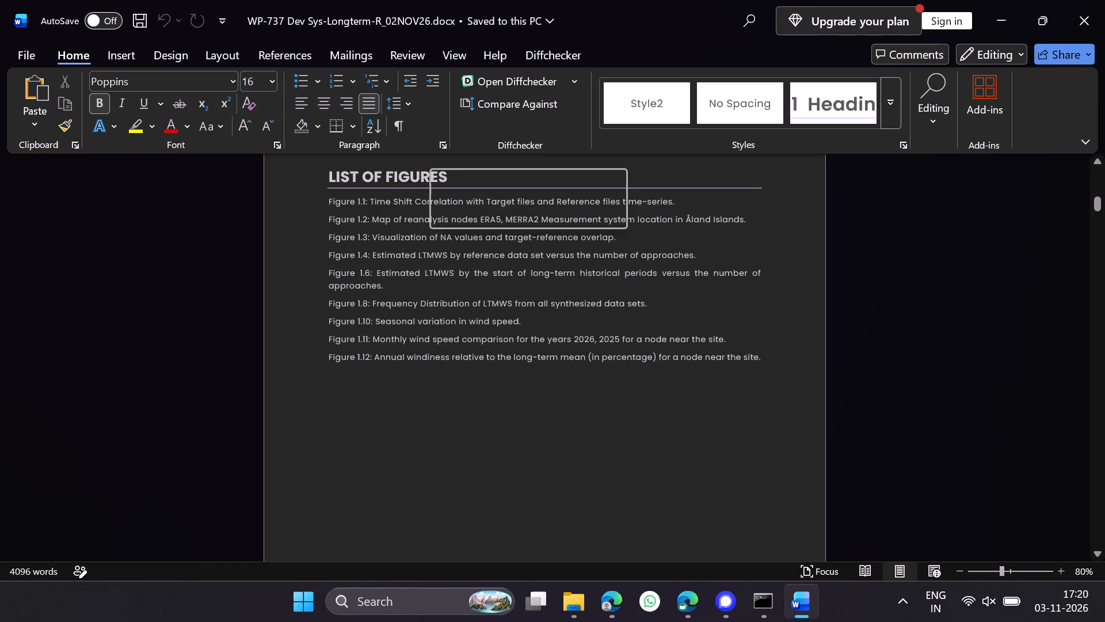
{"action": "scroll", "coordinate": [400, 242], "scroll_direction": "up", "scroll_amount": 3, "text": "ctrl"}
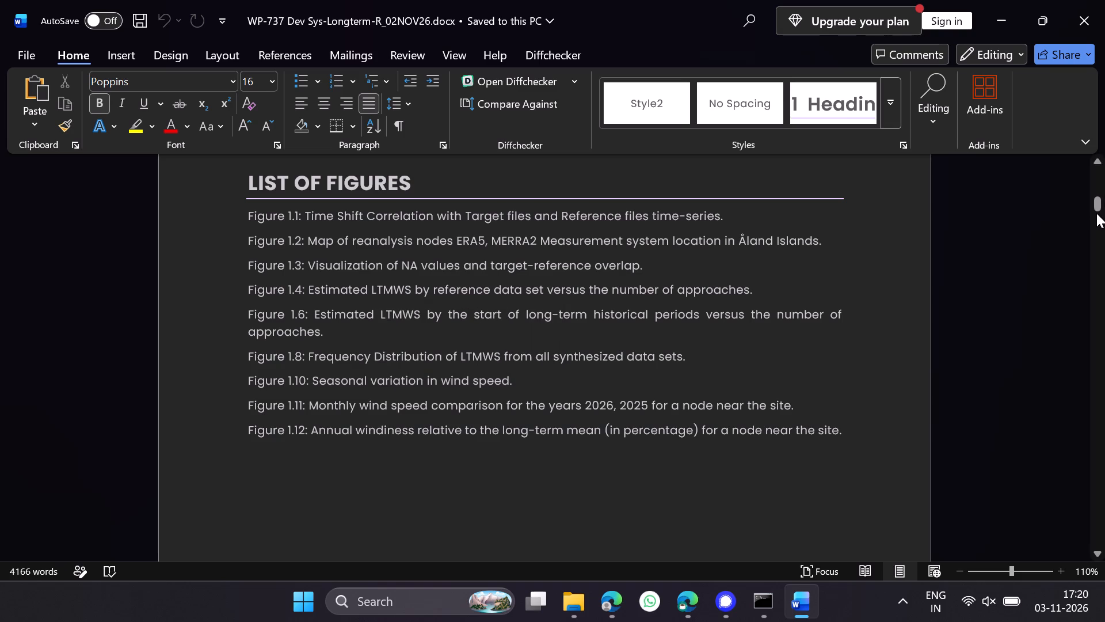
{"action": "left_click_drag", "start_coordinate": [1098, 204], "coordinate": [1104, 323]}
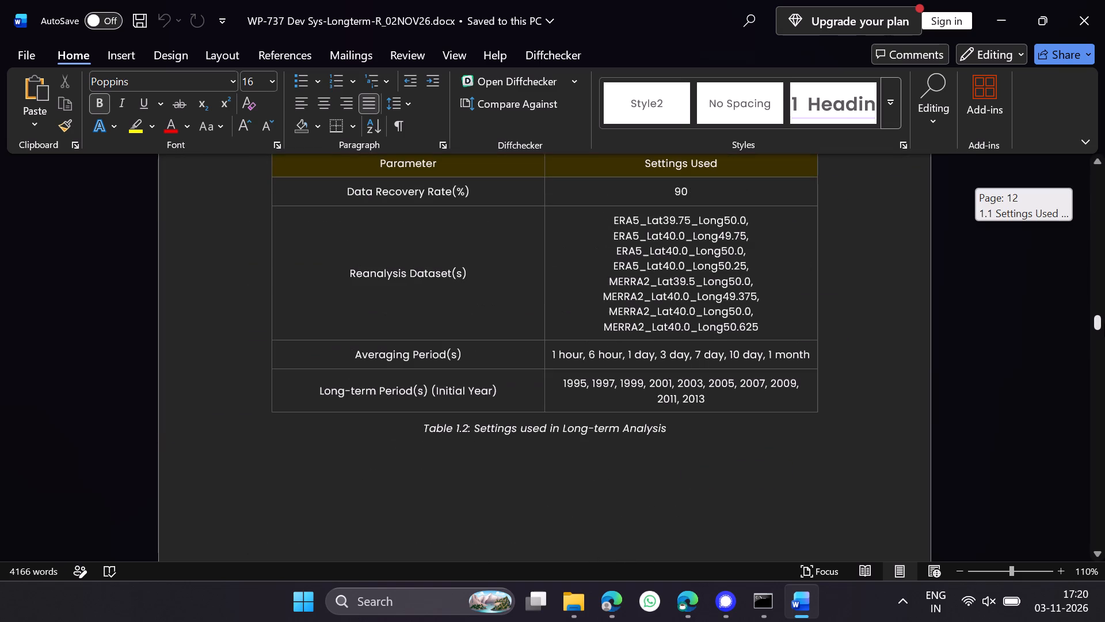
{"action": "left_click_drag", "start_coordinate": [1104, 323], "coordinate": [1104, 249]}
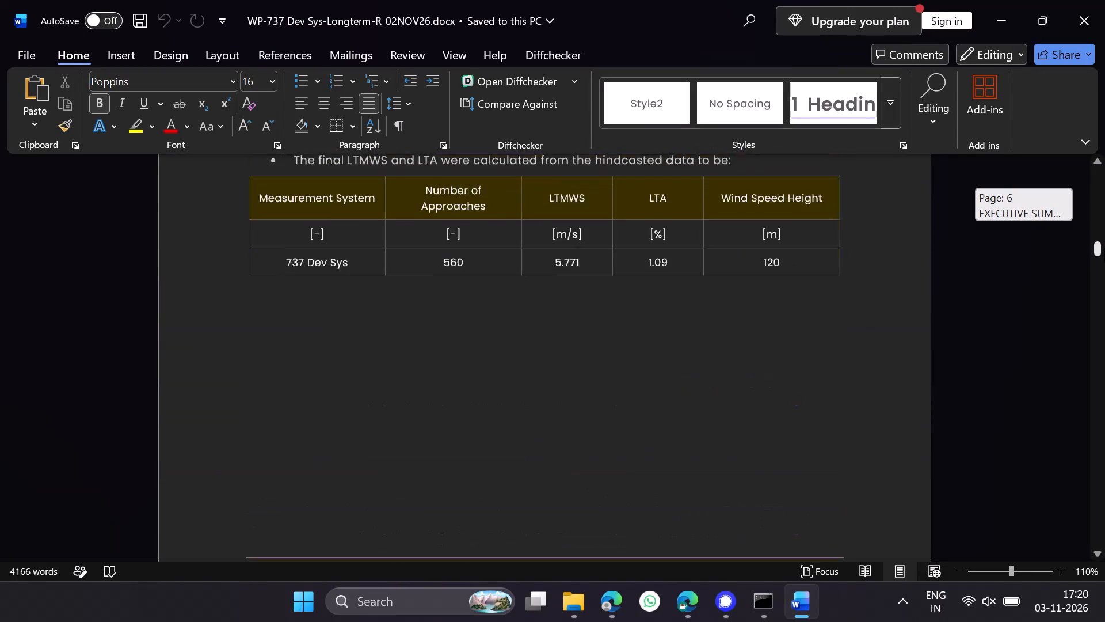
{"action": "left_click_drag", "start_coordinate": [1104, 249], "coordinate": [1104, 203]}
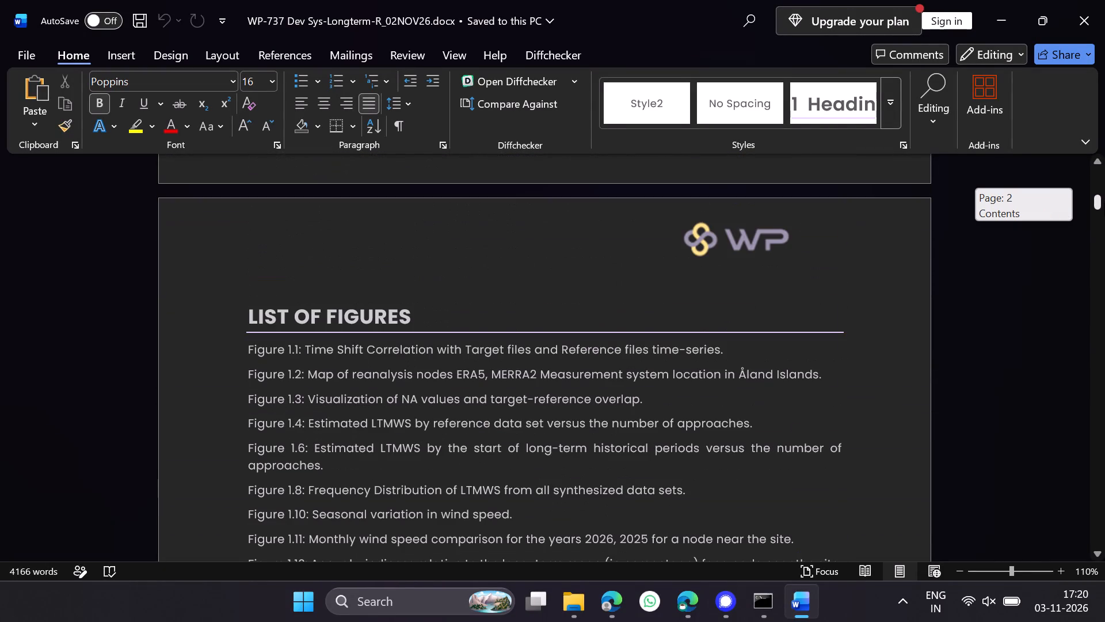
{"action": "left_click_drag", "start_coordinate": [1104, 203], "coordinate": [1104, 200]}
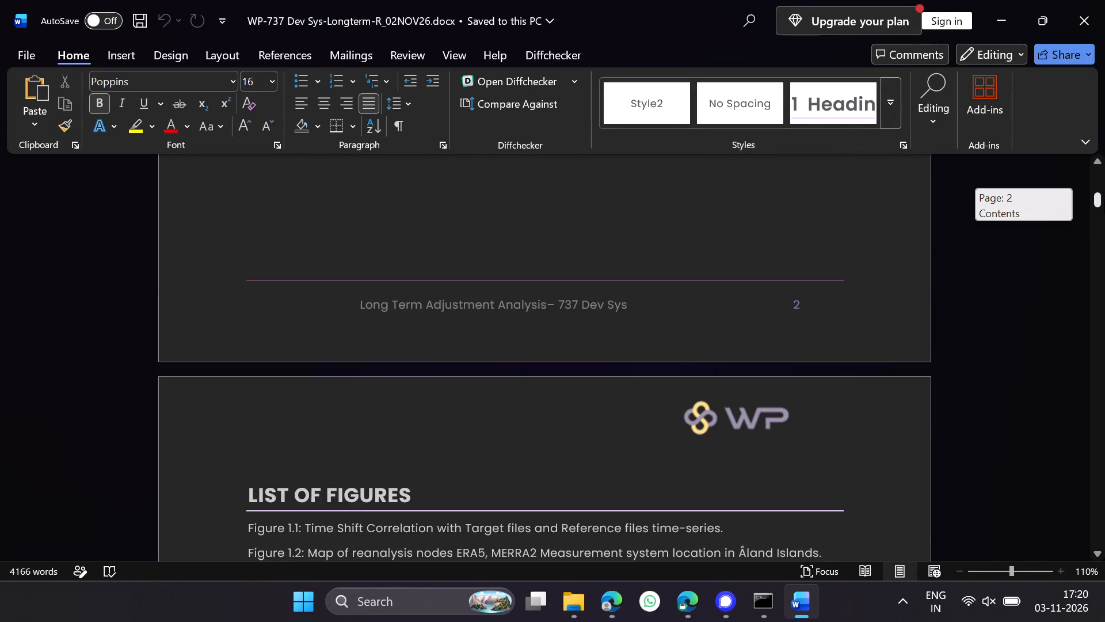
{"action": "left_click_drag", "start_coordinate": [1104, 200], "coordinate": [1100, 253]}
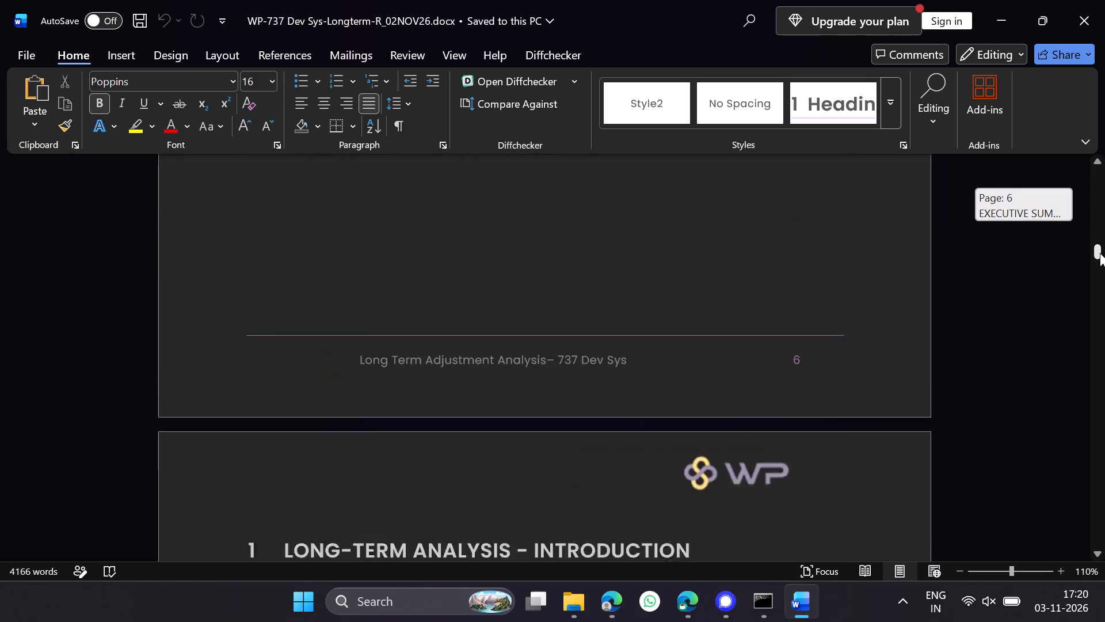
{"action": "left_click_drag", "start_coordinate": [1100, 253], "coordinate": [1104, 203]}
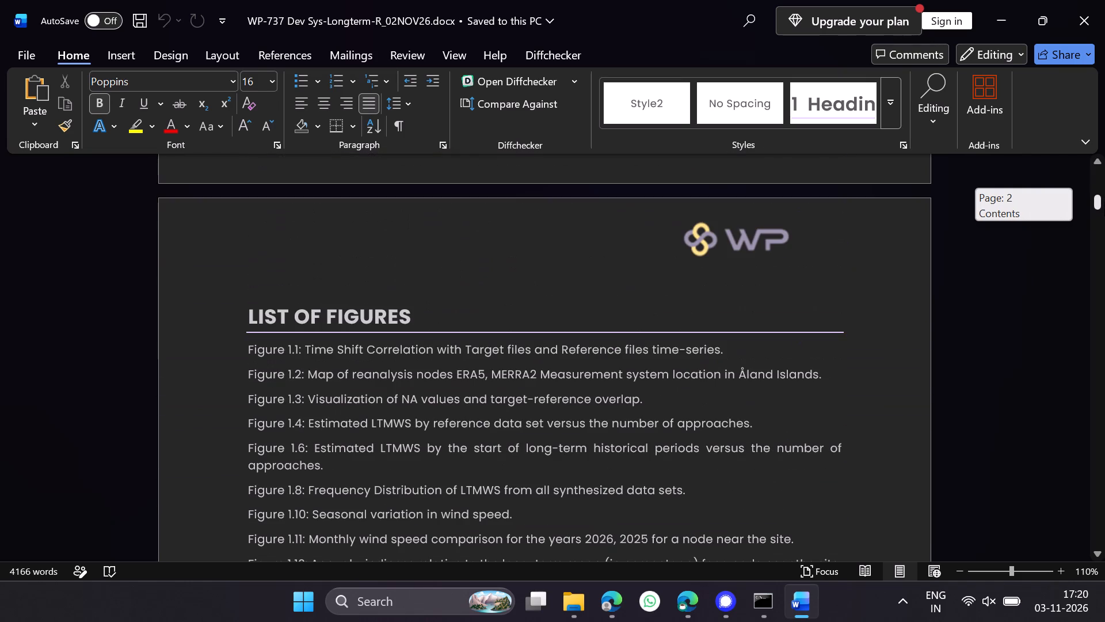
Look through the report body from the LTA introduction through Node Selection, Data Availability, Correlation, Averaging Period and Considered Approaches.
{"action": "left_click_drag", "start_coordinate": [1104, 203], "coordinate": [1086, 321]}
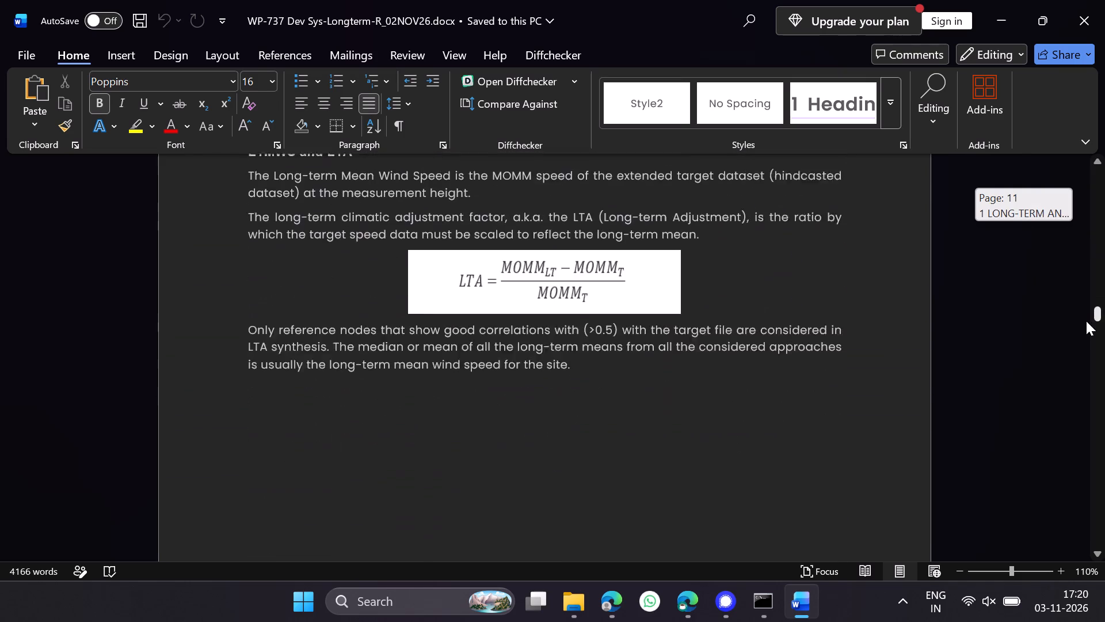
{"action": "left_click_drag", "start_coordinate": [1086, 321], "coordinate": [1089, 348]}
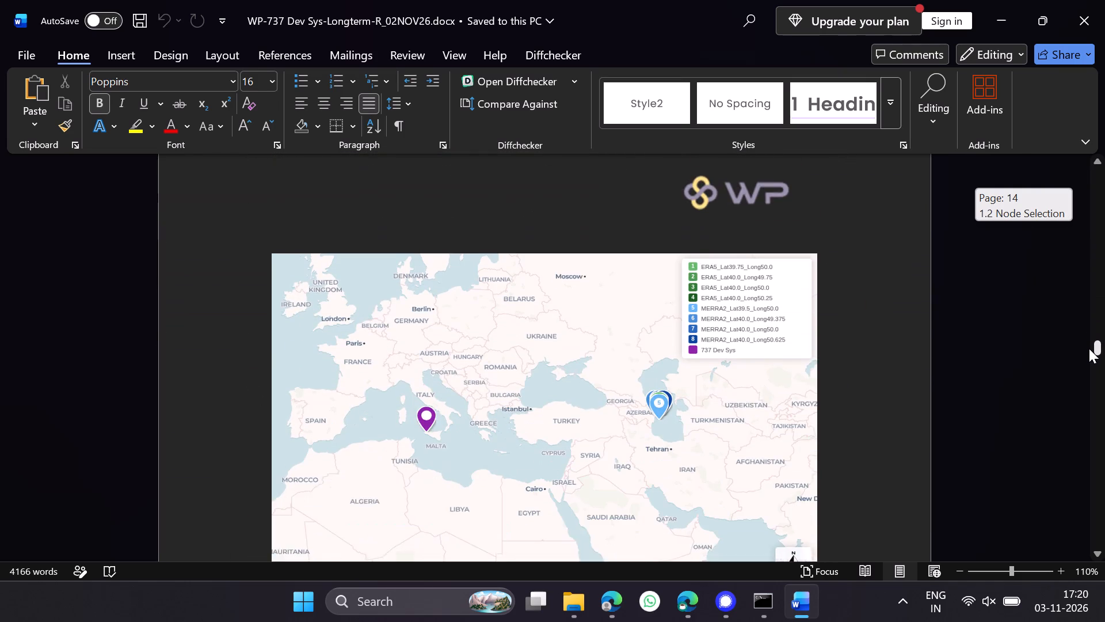
{"action": "left_click_drag", "start_coordinate": [1089, 348], "coordinate": [1087, 370]}
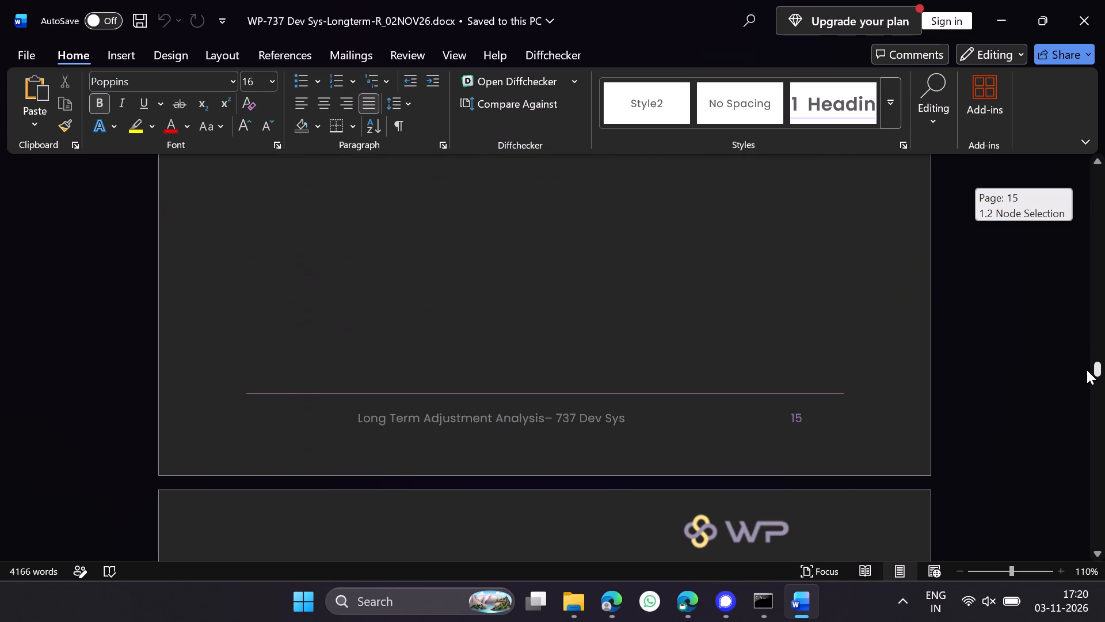
{"action": "left_click_drag", "start_coordinate": [1087, 370], "coordinate": [1085, 375]}
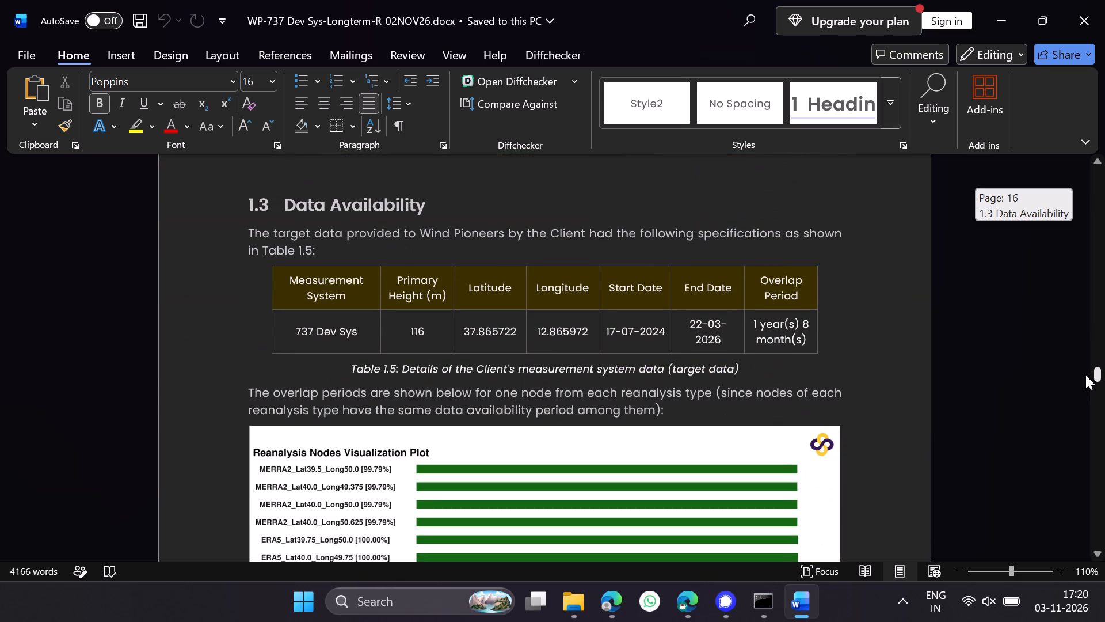
{"action": "left_click_drag", "start_coordinate": [1085, 375], "coordinate": [1084, 381]}
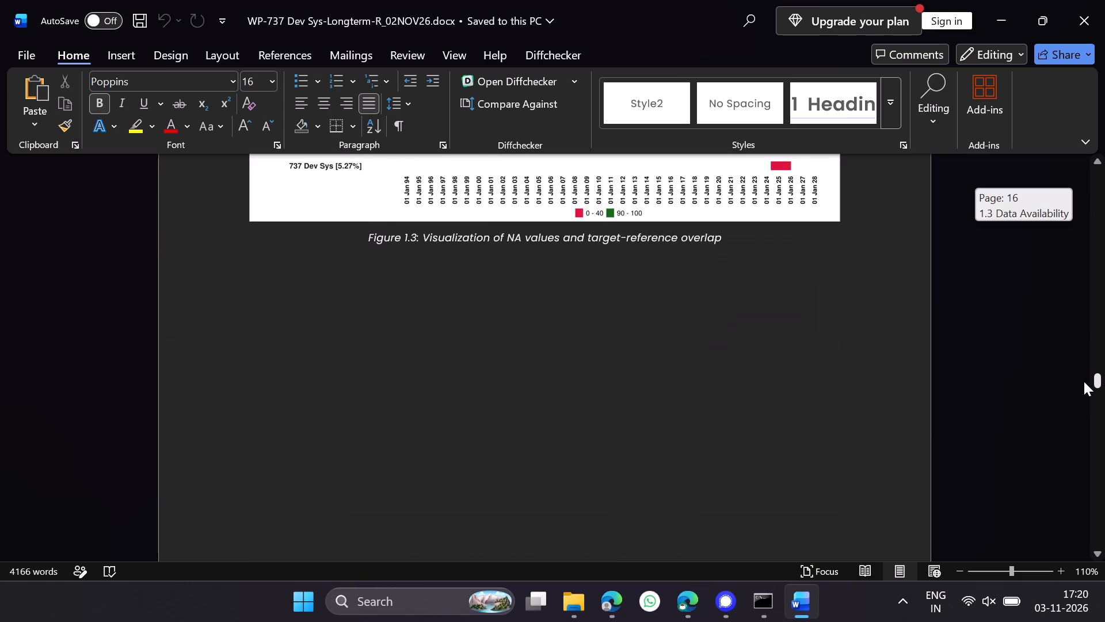
{"action": "left_click_drag", "start_coordinate": [1084, 381], "coordinate": [1084, 394]}
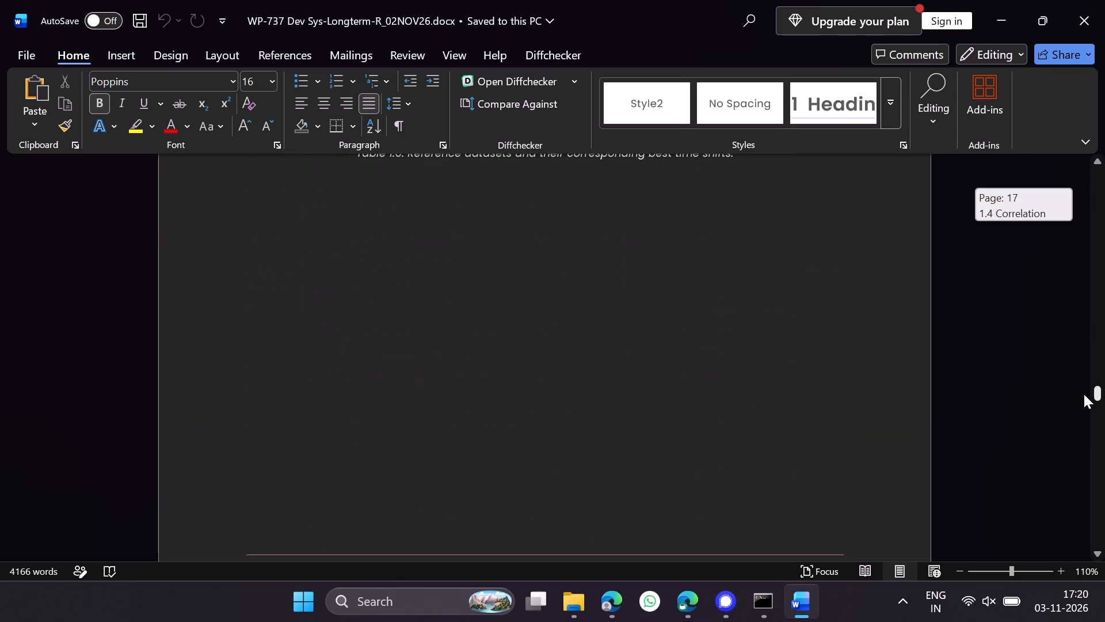
{"action": "left_click_drag", "start_coordinate": [1084, 394], "coordinate": [1084, 399]}
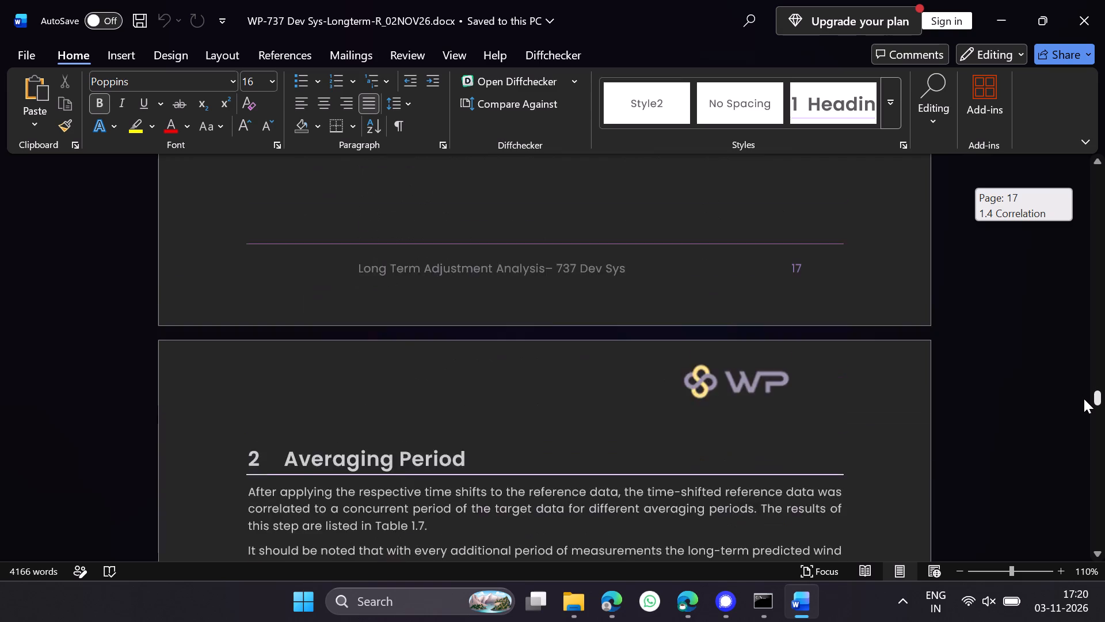
{"action": "left_click_drag", "start_coordinate": [1084, 399], "coordinate": [1083, 408]}
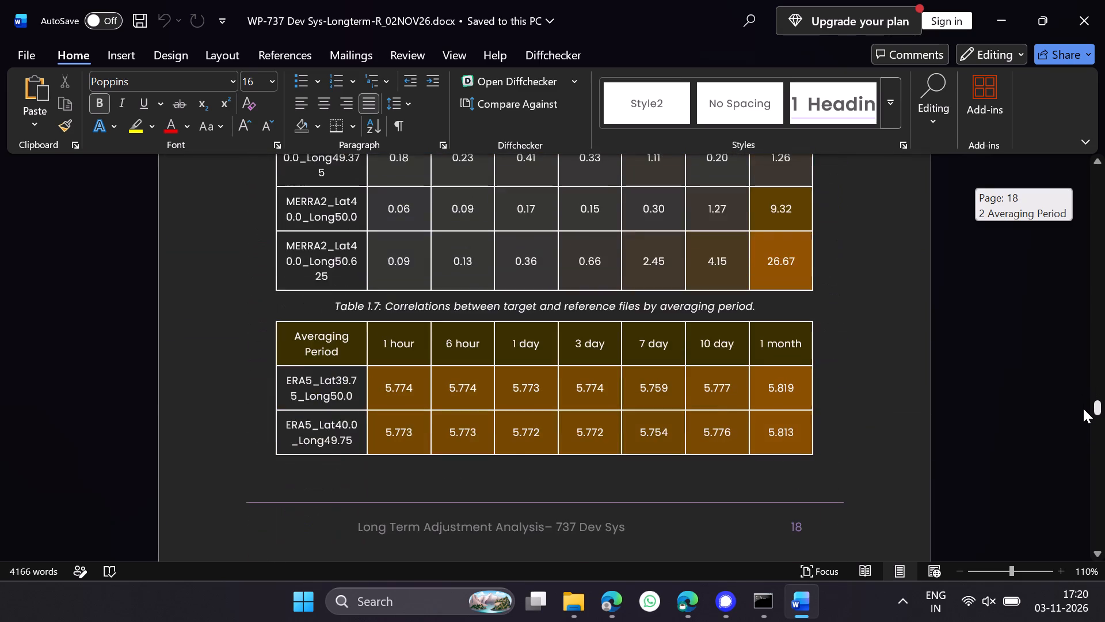
{"action": "left_click_drag", "start_coordinate": [1083, 408], "coordinate": [1083, 419]}
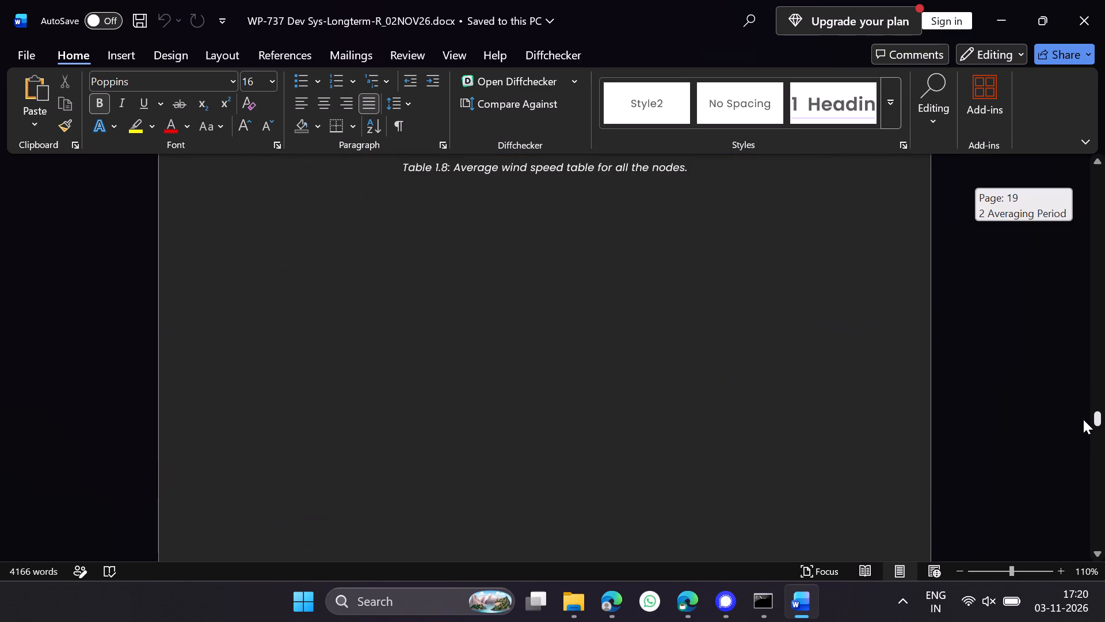
{"action": "left_click_drag", "start_coordinate": [1083, 419], "coordinate": [1084, 430]}
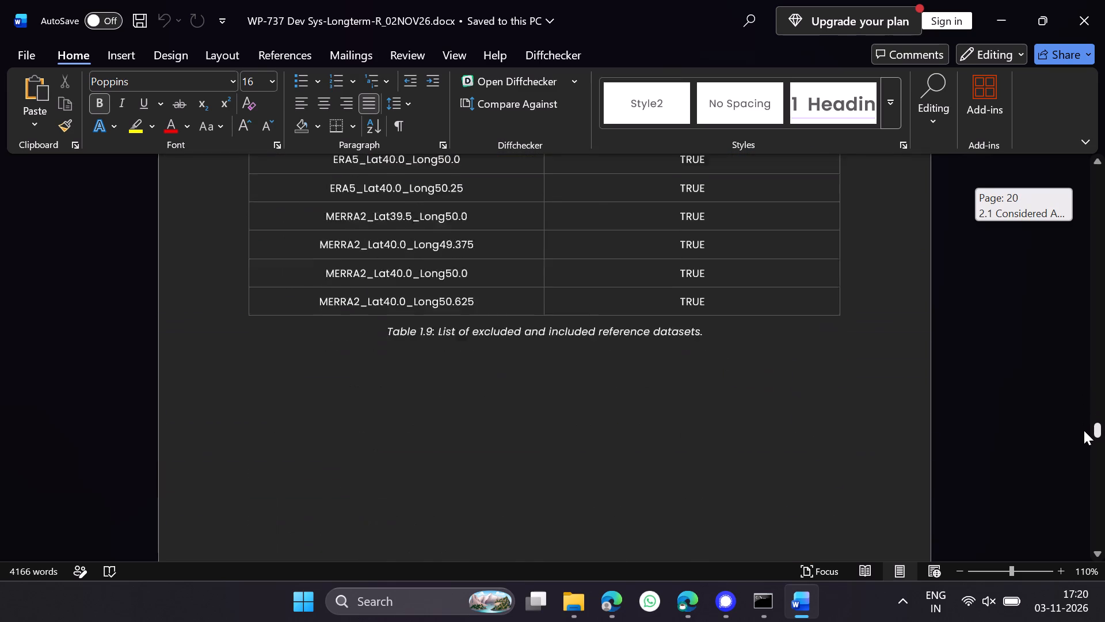
{"action": "left_click_drag", "start_coordinate": [1084, 430], "coordinate": [1085, 441]}
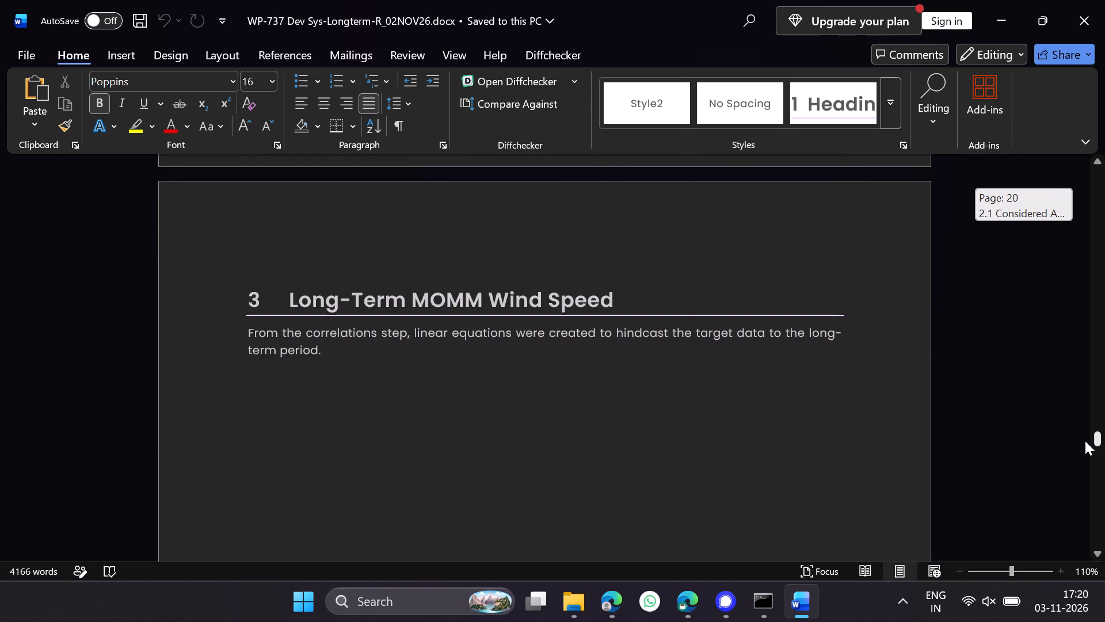
Examine the wind speed distribution plots and captions for Figures 1.4, 1.6 and 1.8 in section 3, Long-Term MOMM Wind Speed.
{"action": "left_click_drag", "start_coordinate": [1085, 441], "coordinate": [1085, 445]}
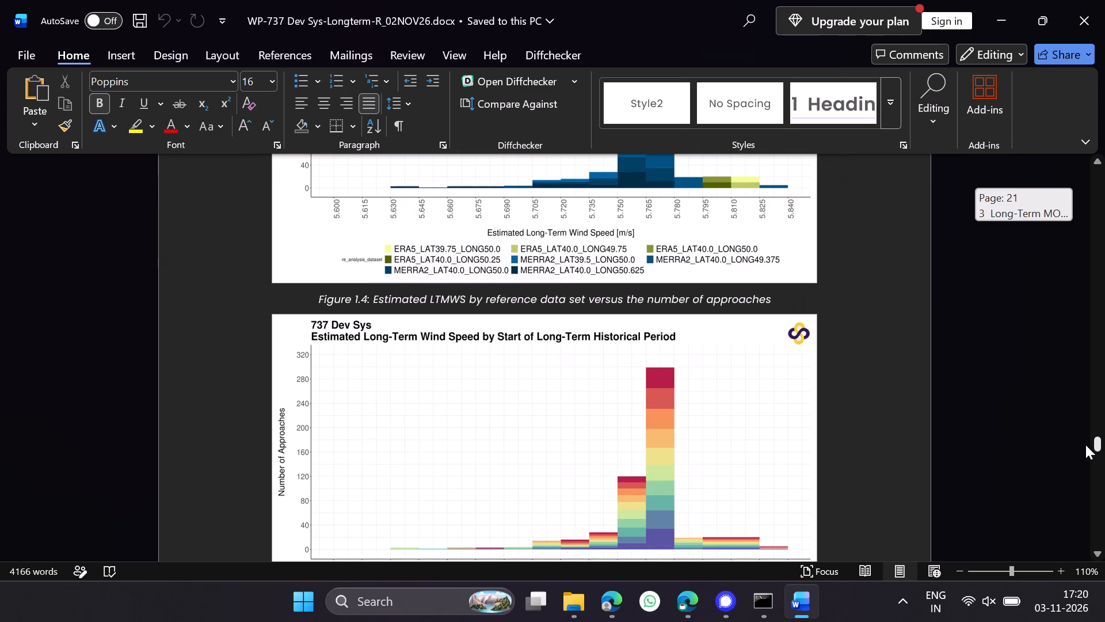
{"action": "left_click_drag", "start_coordinate": [1085, 445], "coordinate": [1085, 446]}
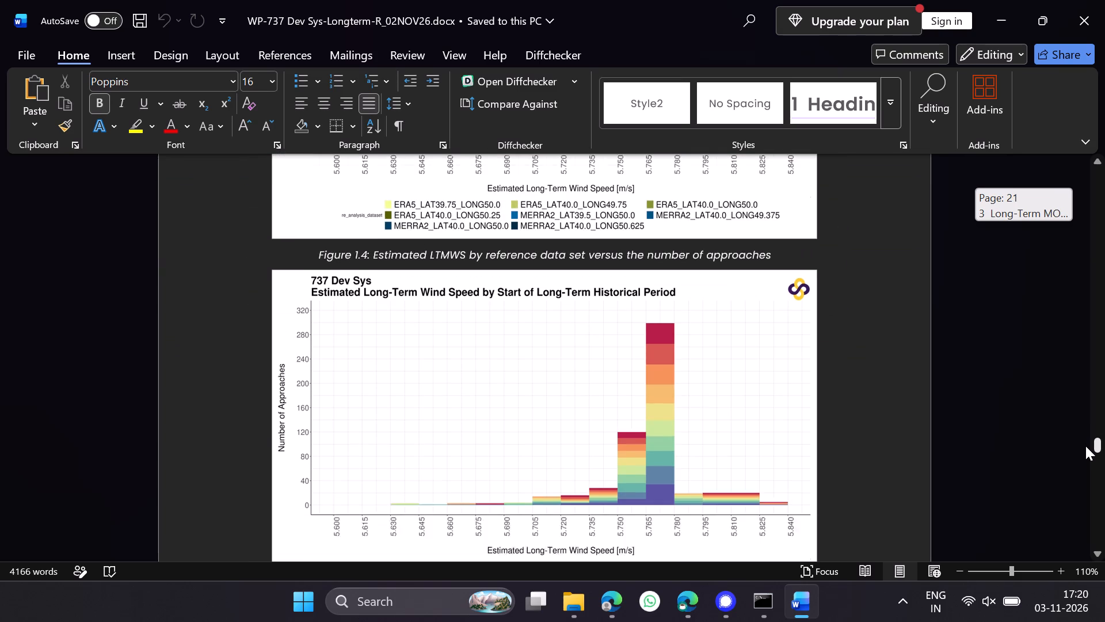
{"action": "left_click_drag", "start_coordinate": [1085, 446], "coordinate": [1085, 447]}
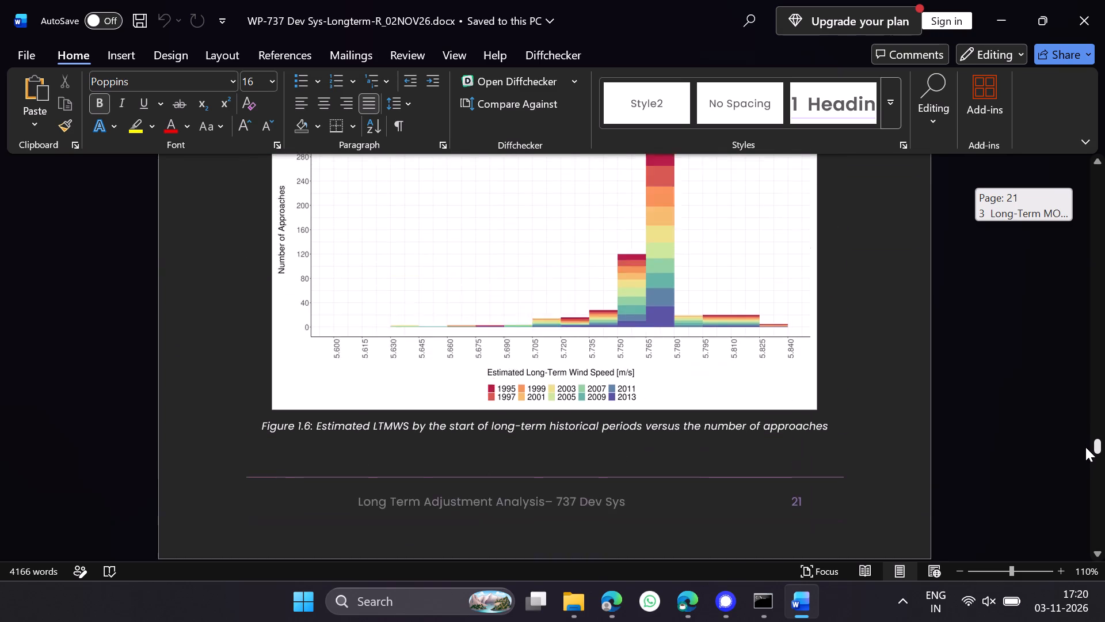
{"action": "left_click_drag", "start_coordinate": [1085, 447], "coordinate": [1085, 445]}
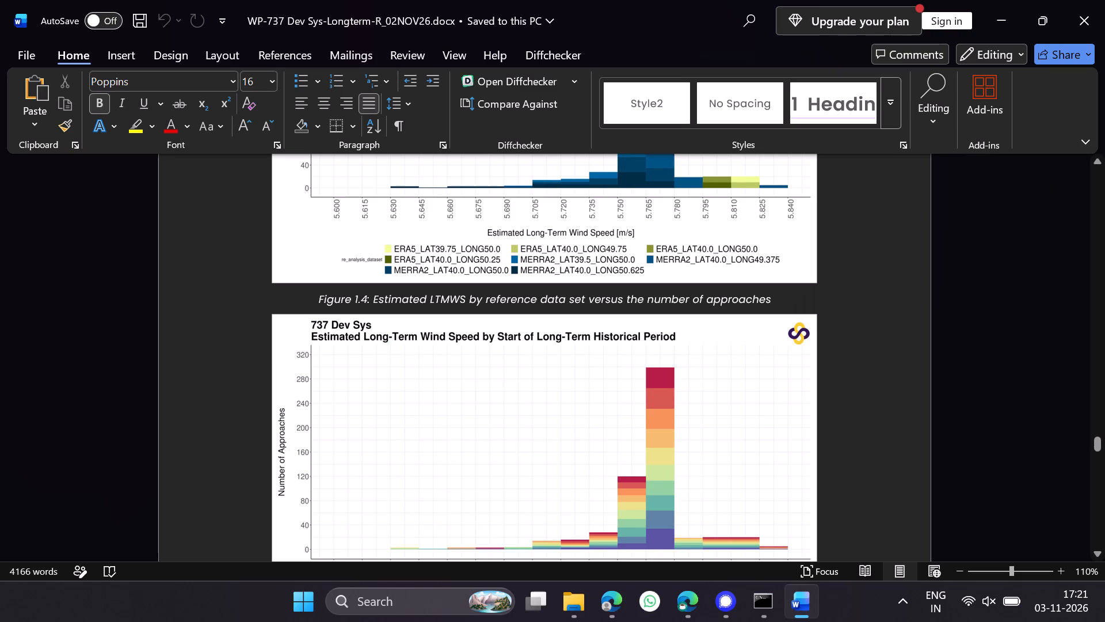
{"action": "scroll", "coordinate": [749, 388], "scroll_direction": "down", "scroll_amount": 6}
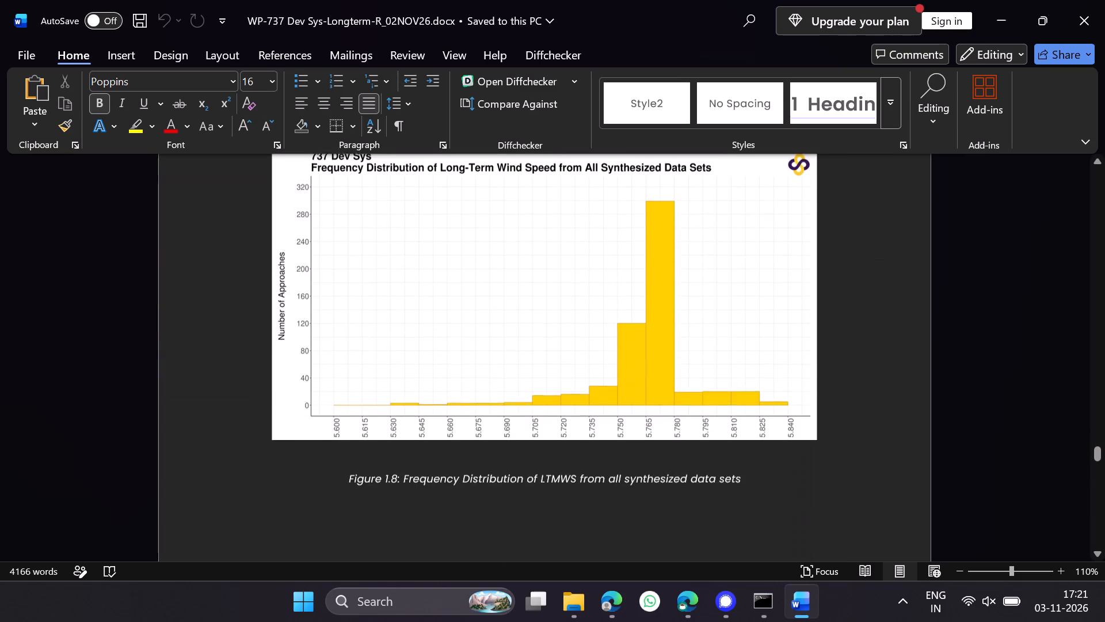
{"action": "scroll", "coordinate": [749, 388], "scroll_direction": "down", "scroll_amount": 3}
{"action": "scroll", "coordinate": [749, 388], "scroll_direction": "up", "scroll_amount": 11}
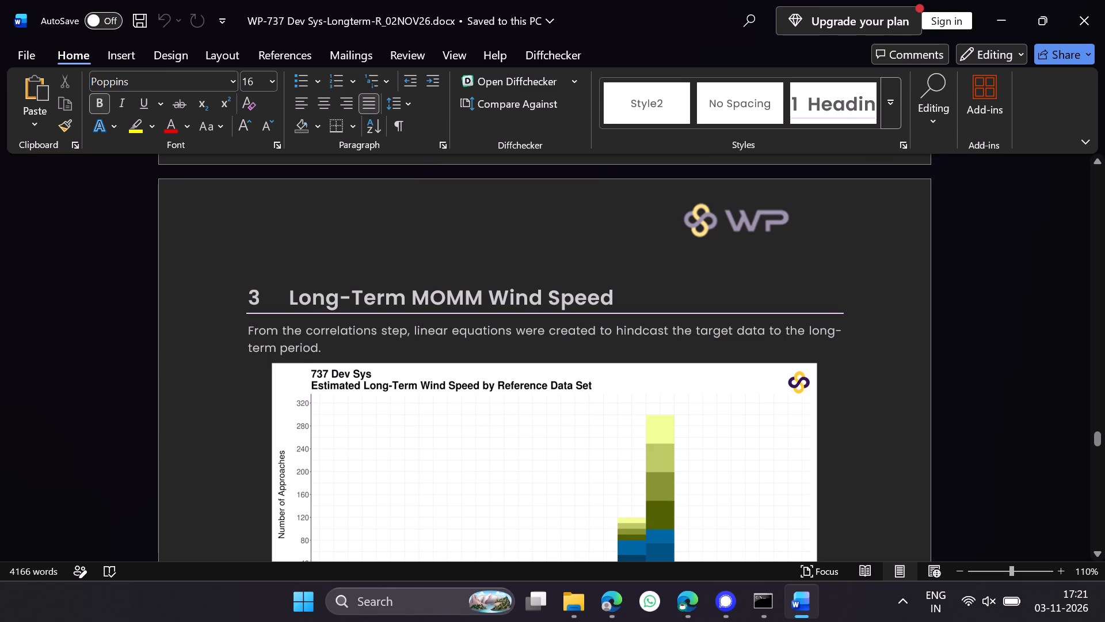
{"action": "scroll", "coordinate": [787, 426], "scroll_direction": "down", "scroll_amount": 6}
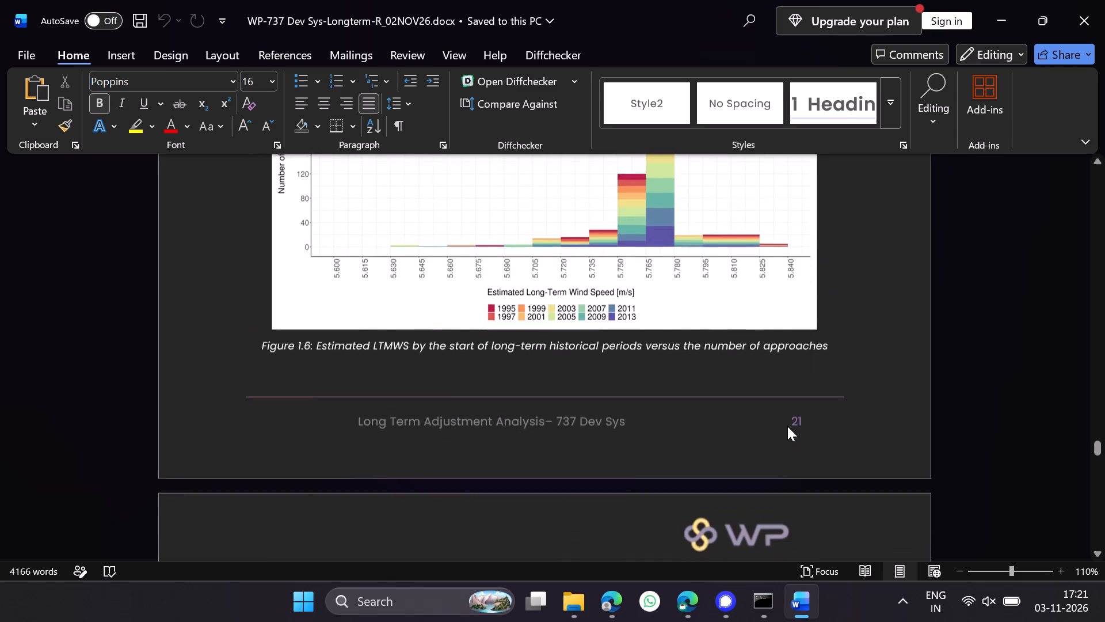
{"action": "scroll", "coordinate": [787, 426], "scroll_direction": "down", "scroll_amount": 5}
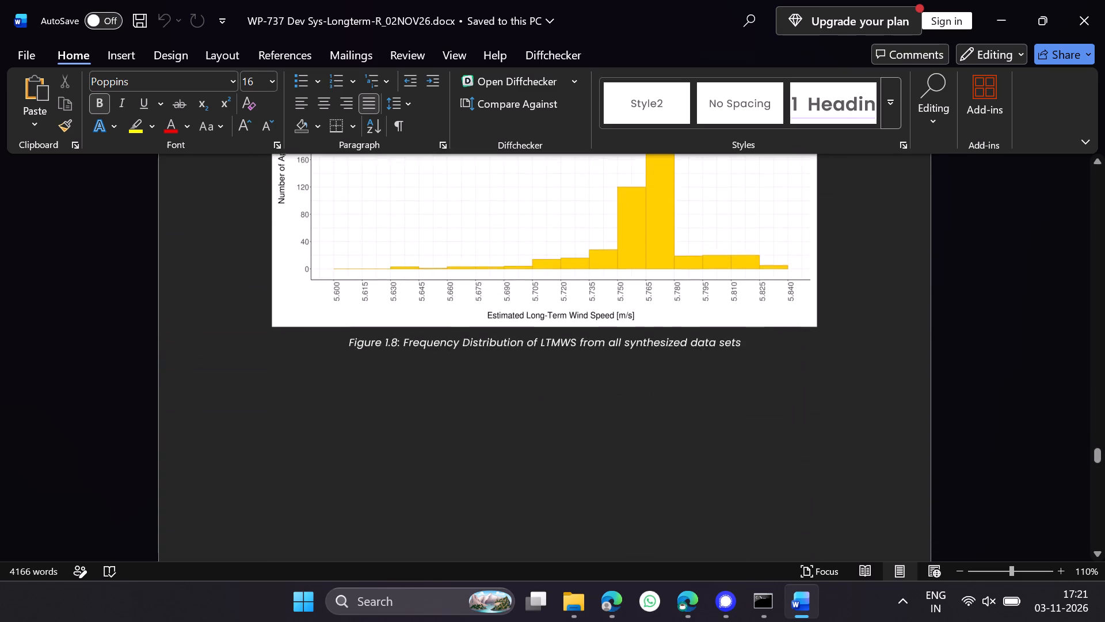
Recheck the Figure 1.8 frequency distribution against the reference data set and historical period plots in Figures 1.4 and 1.6.
{"action": "scroll", "coordinate": [787, 426], "scroll_direction": "up", "scroll_amount": 3}
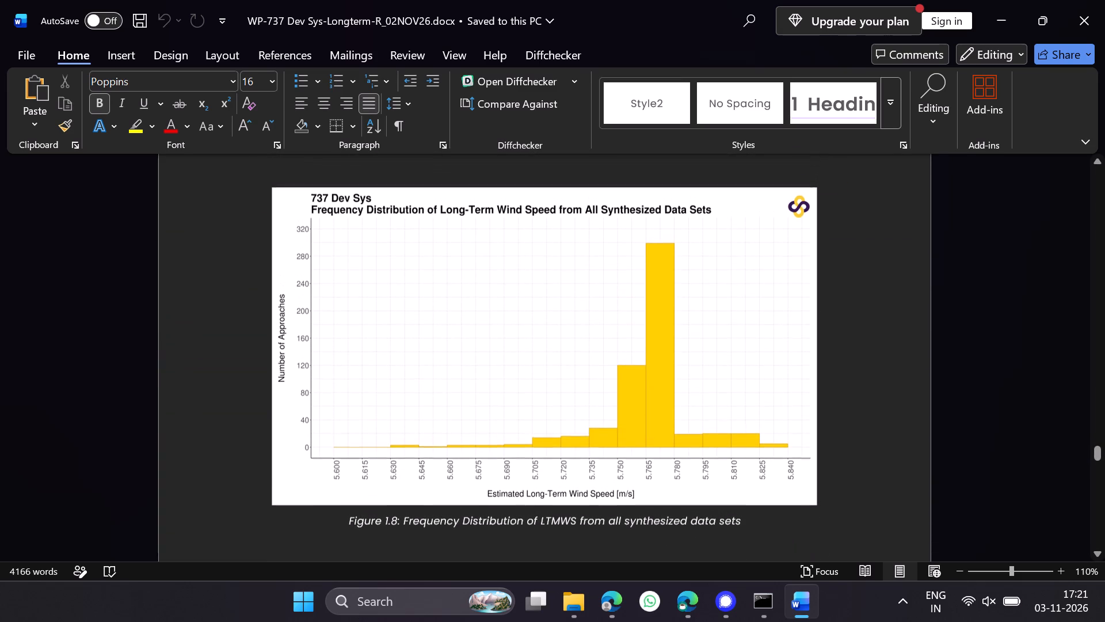
{"action": "scroll", "coordinate": [787, 426], "scroll_direction": "up", "scroll_amount": 2}
{"action": "scroll", "coordinate": [787, 426], "scroll_direction": "down", "scroll_amount": 1}
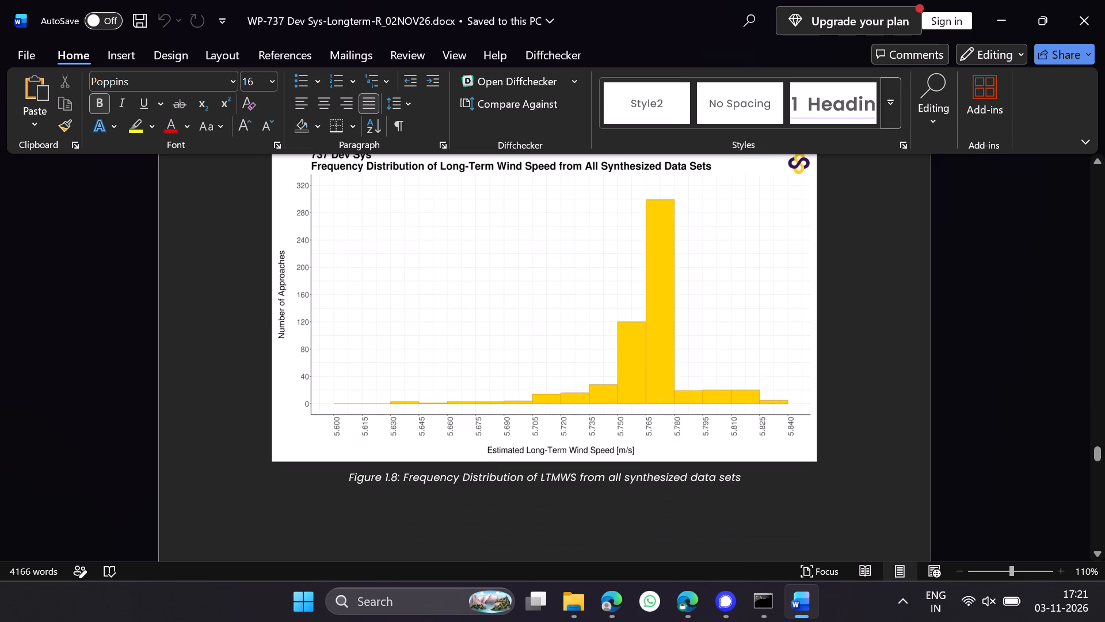
{"action": "scroll", "coordinate": [787, 426], "scroll_direction": "up", "scroll_amount": 1}
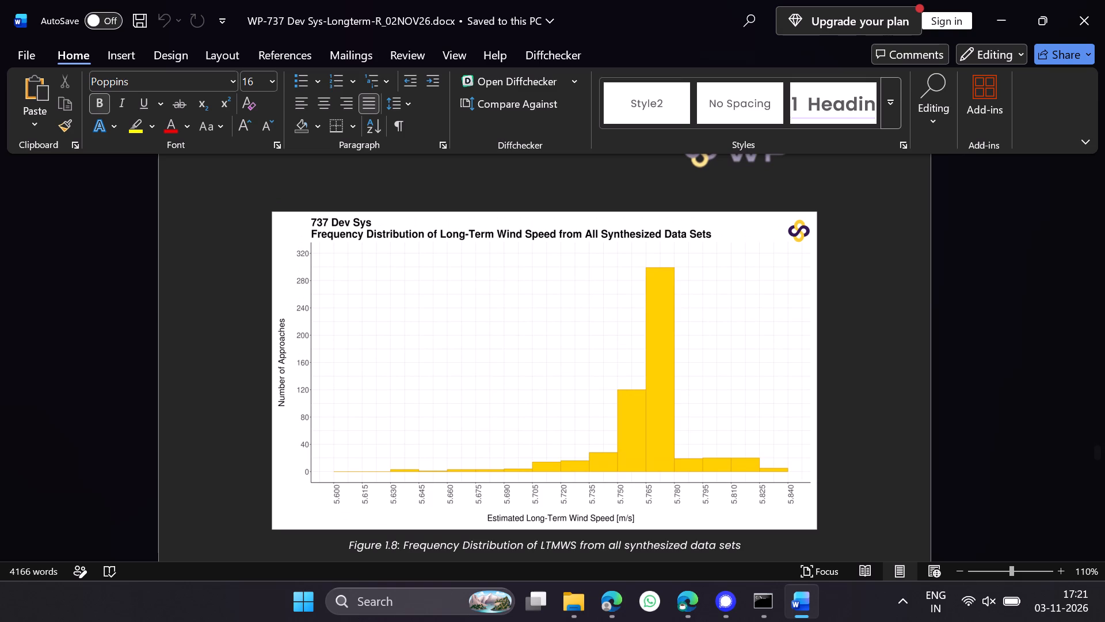
{"action": "scroll", "coordinate": [787, 426], "scroll_direction": "up", "scroll_amount": 3}
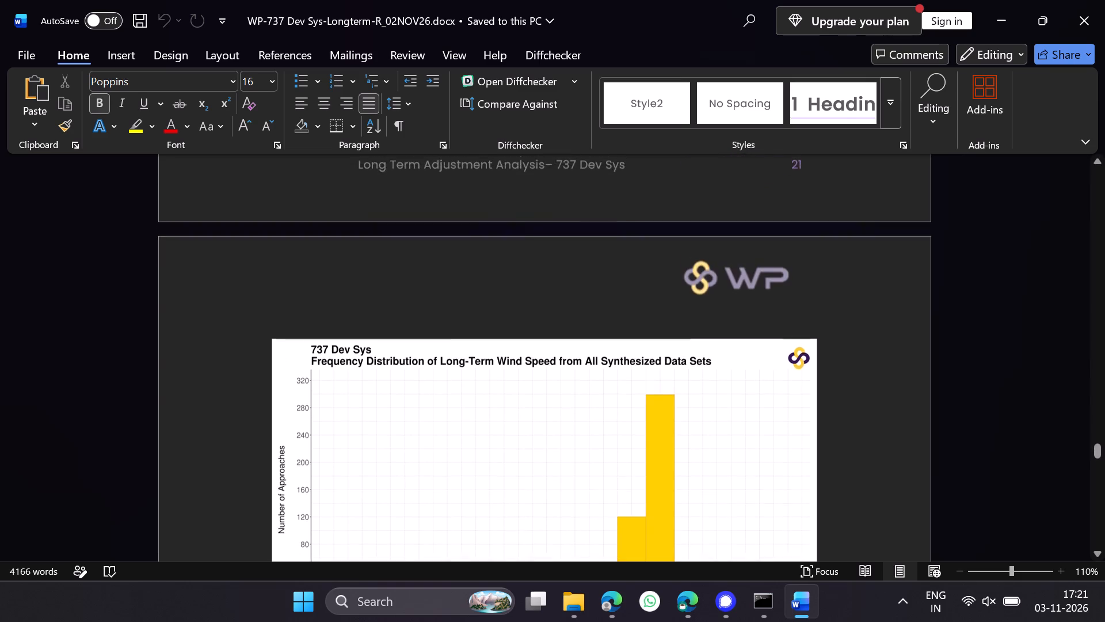
{"action": "scroll", "coordinate": [787, 426], "scroll_direction": "up", "scroll_amount": 4}
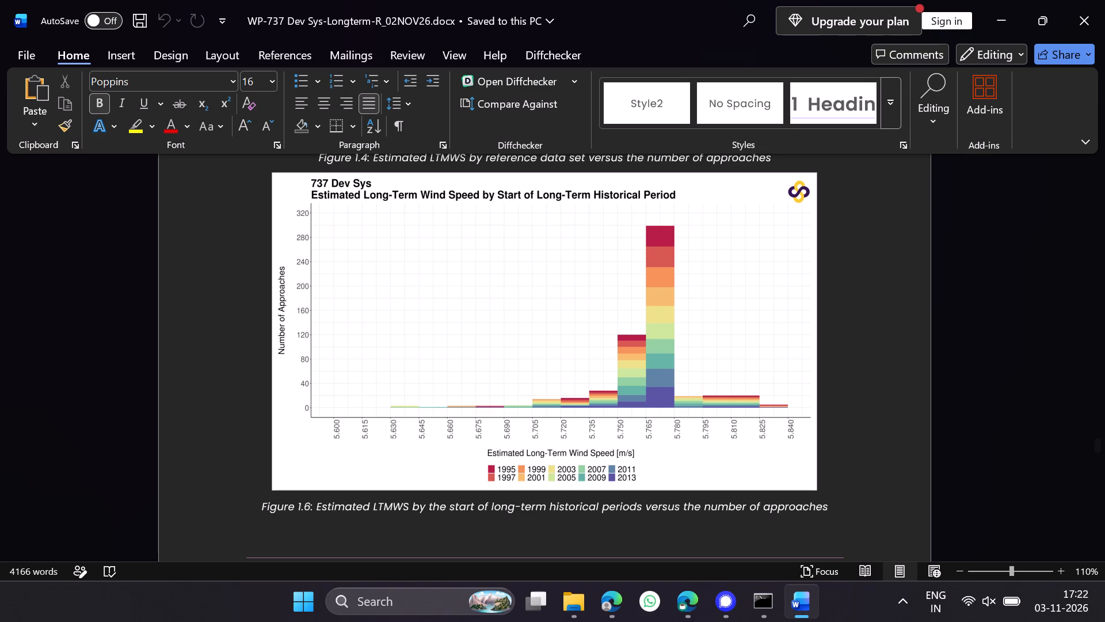
{"action": "scroll", "coordinate": [376, 400], "scroll_direction": "up", "scroll_amount": 4}
{"action": "scroll", "coordinate": [376, 400], "scroll_direction": "down", "scroll_amount": 1}
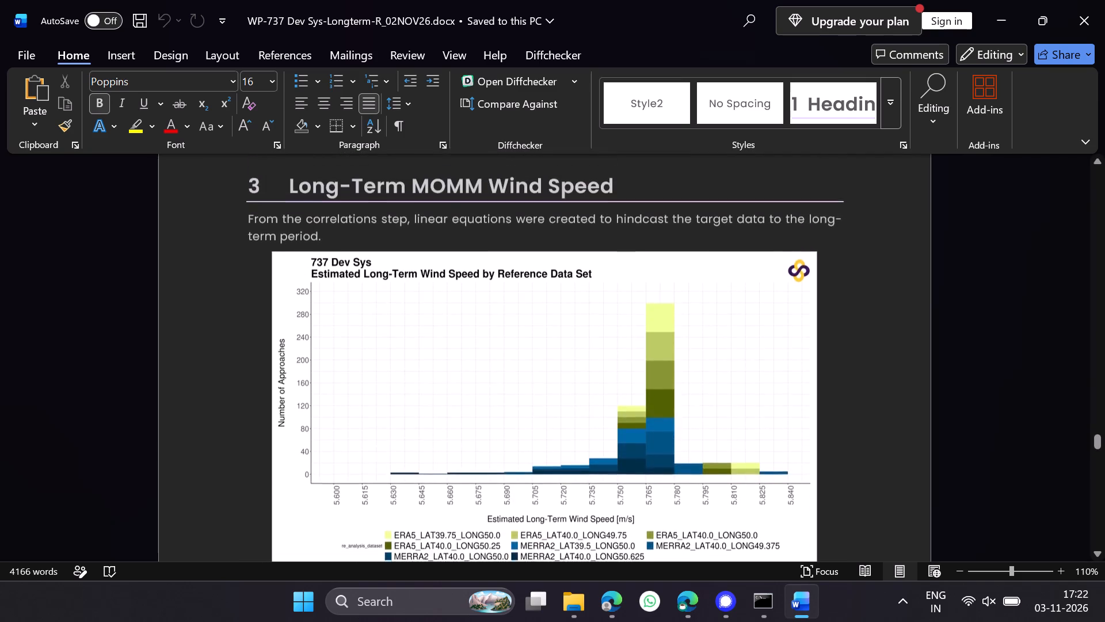
{"action": "scroll", "coordinate": [376, 400], "scroll_direction": "down", "scroll_amount": 5}
{"action": "scroll", "coordinate": [376, 400], "scroll_direction": "up", "scroll_amount": 4}
{"action": "scroll", "coordinate": [376, 400], "scroll_direction": "down", "scroll_amount": 1}
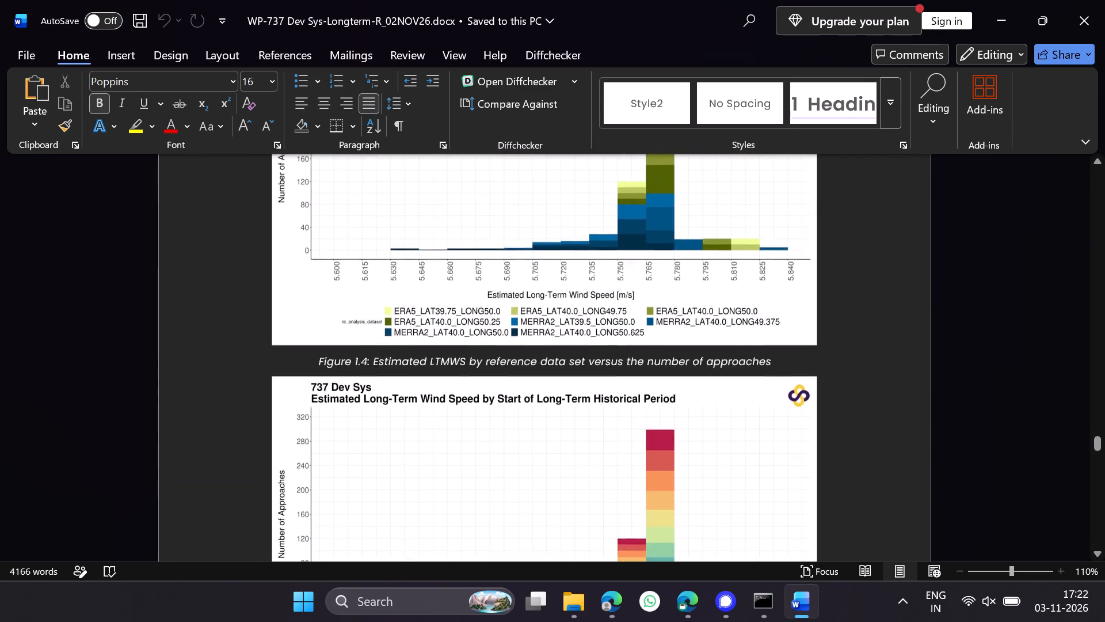
{"action": "scroll", "coordinate": [376, 400], "scroll_direction": "down", "scroll_amount": 6}
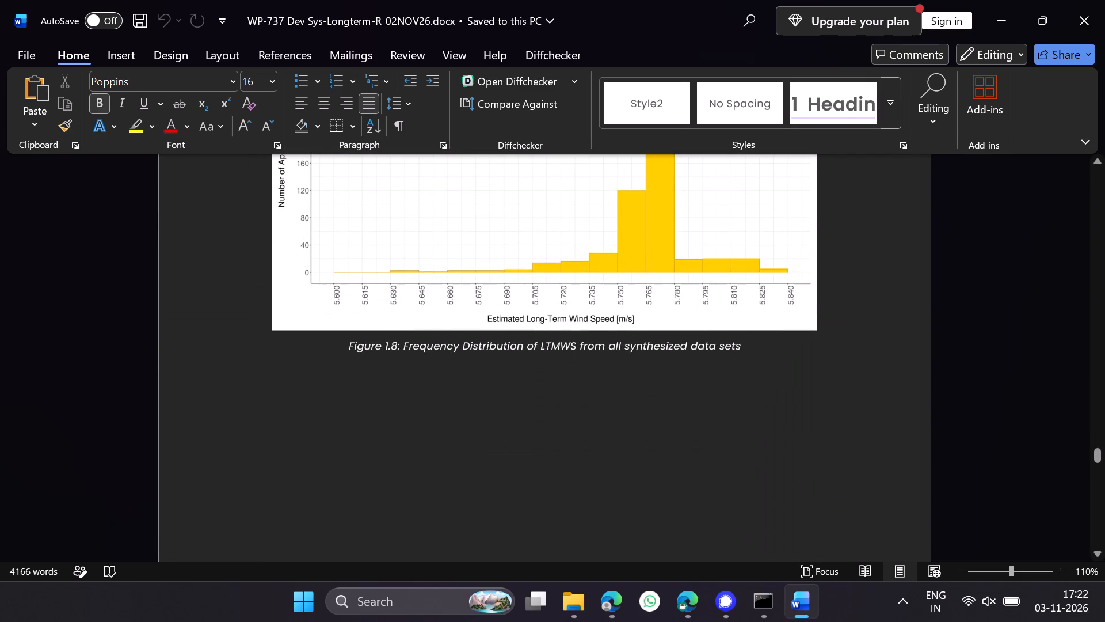